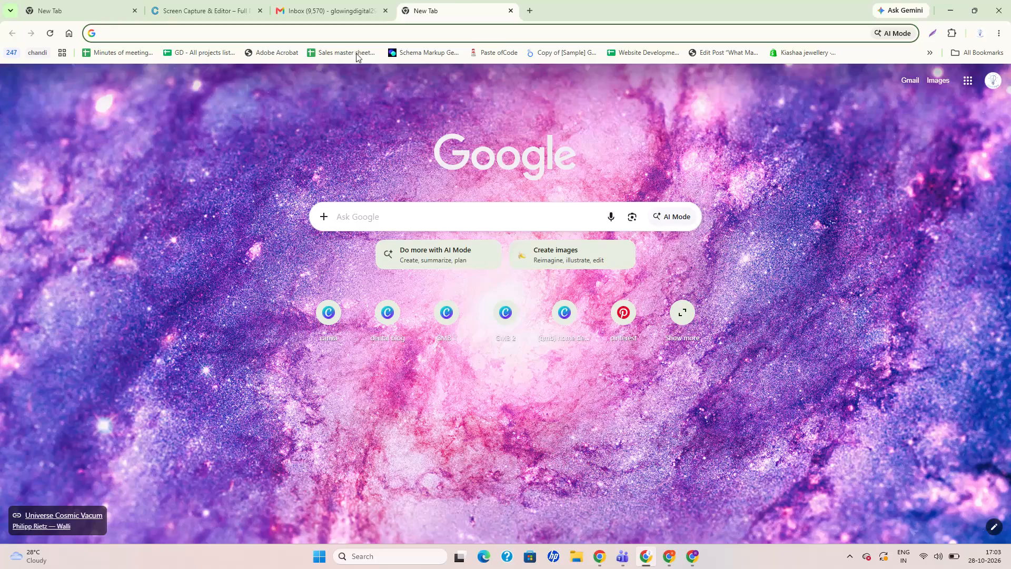
Open Google Ads from the Google apps list.
{"action": "left_click", "coordinate": [965, 78]}
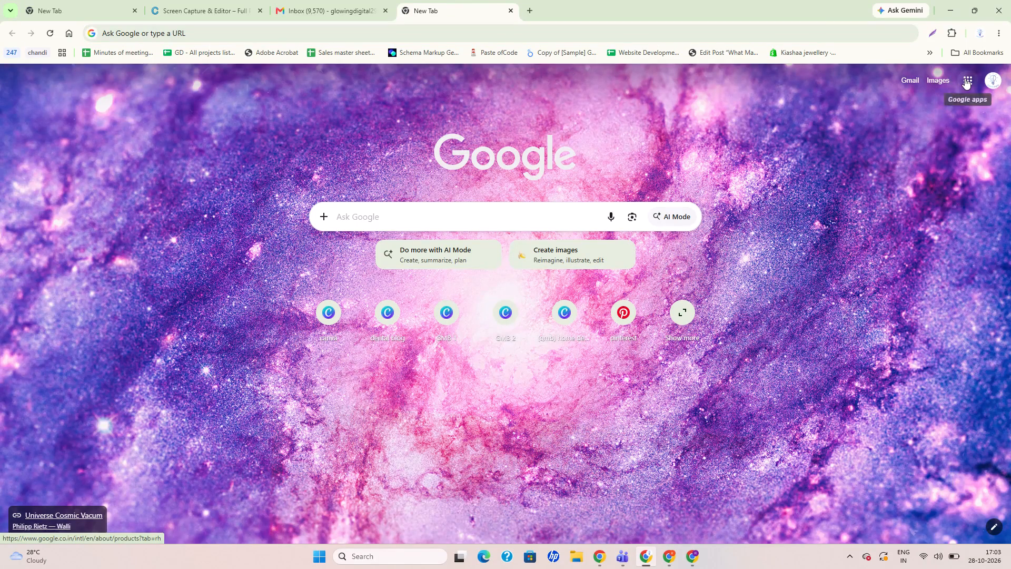
{"action": "left_click_drag", "start_coordinate": [775, 116], "coordinate": [995, 82]}
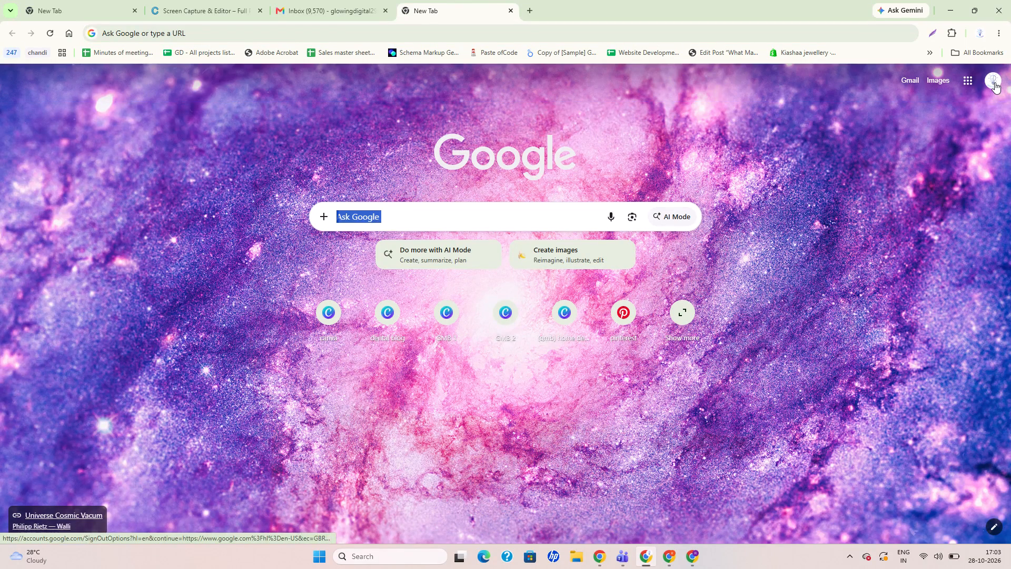
{"action": "left_click", "coordinate": [995, 82]}
{"action": "left_click_drag", "start_coordinate": [732, 166], "coordinate": [945, 121]}
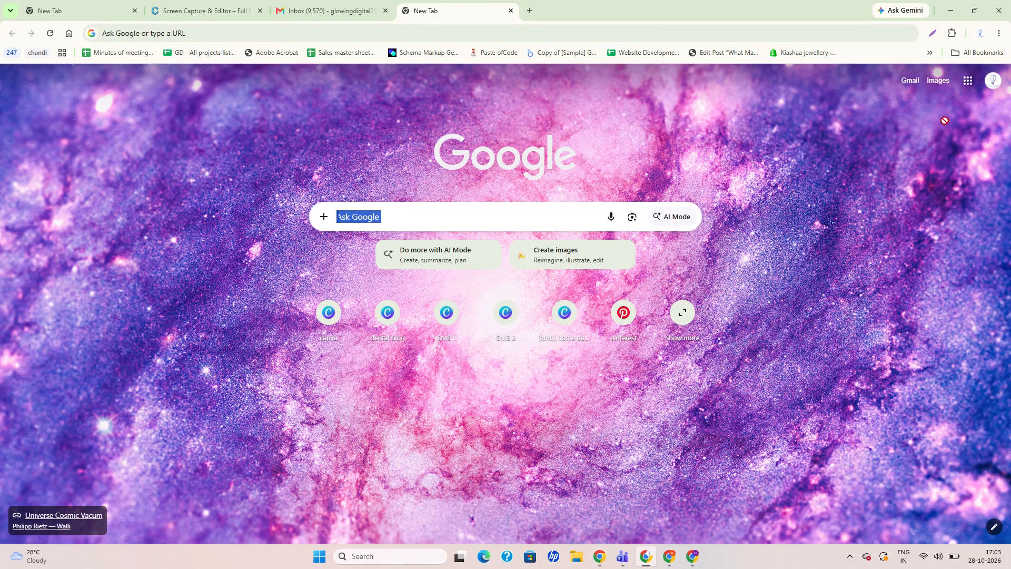
{"action": "left_click_drag", "start_coordinate": [945, 121], "coordinate": [965, 90]}
{"action": "left_click", "coordinate": [968, 85]}
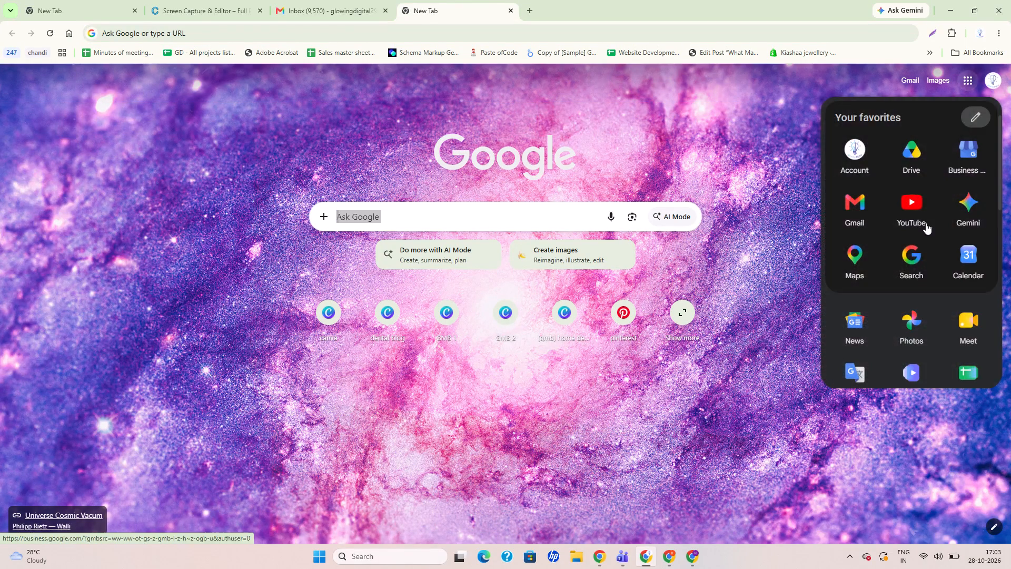
{"action": "scroll", "coordinate": [926, 223], "scroll_direction": "down", "scroll_amount": 4}
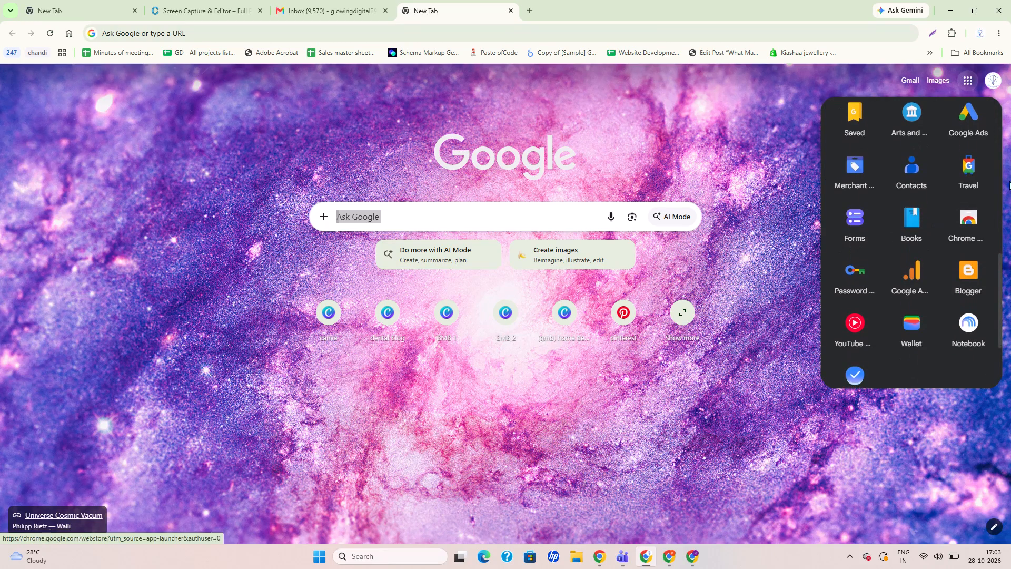
{"action": "left_click", "coordinate": [957, 134]}
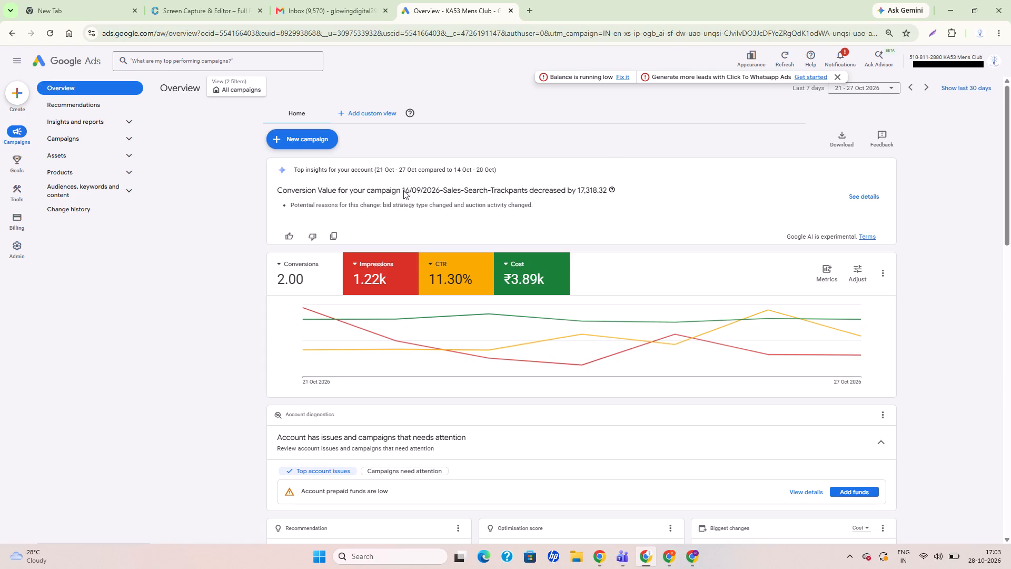
Show the Conversions metric on the KA53 Mens Club performance chart.
{"action": "left_click", "coordinate": [313, 275]}
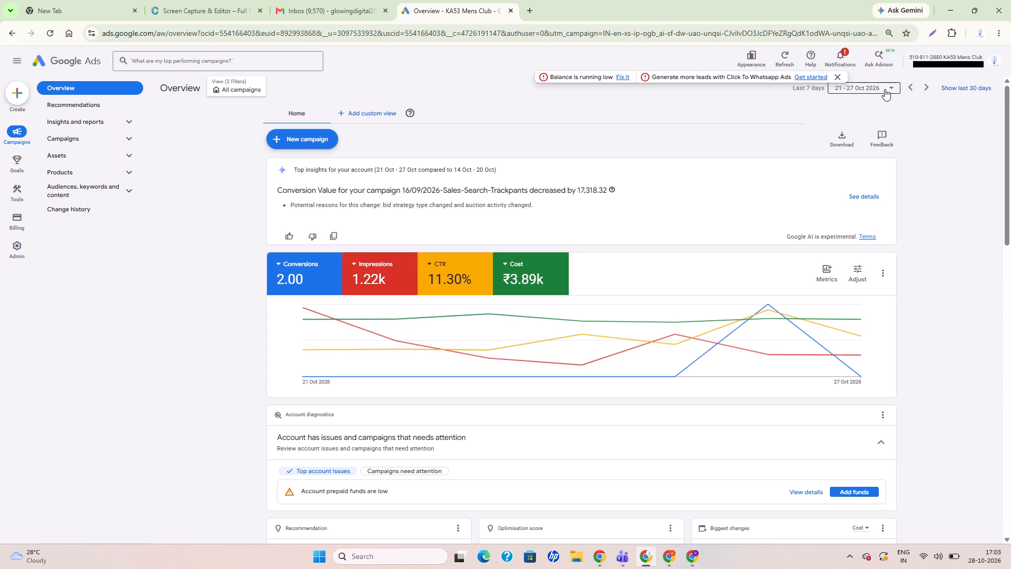
Switch to the M&M Waggy Tales ads account.
{"action": "left_click", "coordinate": [995, 60]}
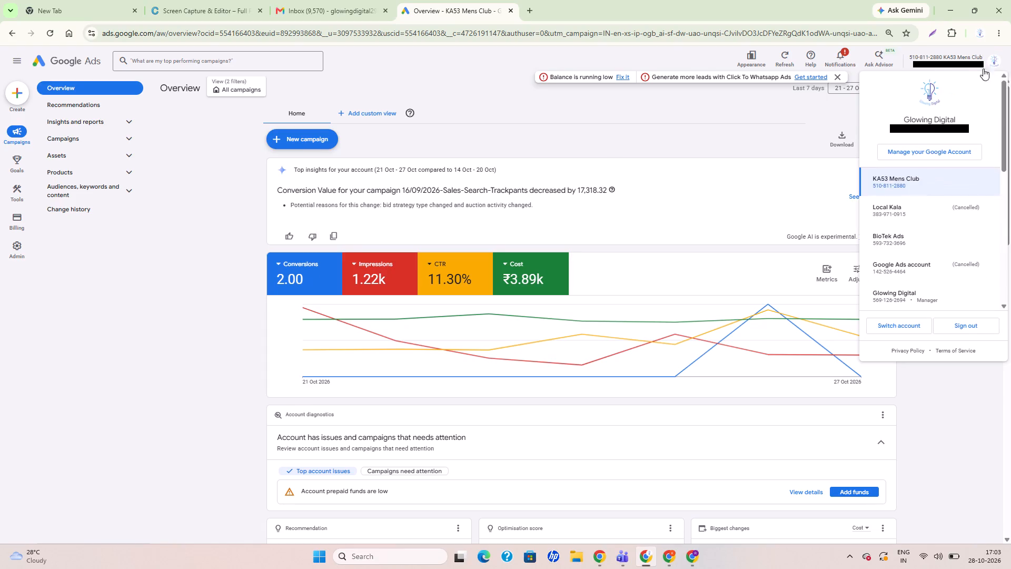
{"action": "scroll", "coordinate": [903, 250], "scroll_direction": "down", "scroll_amount": 3}
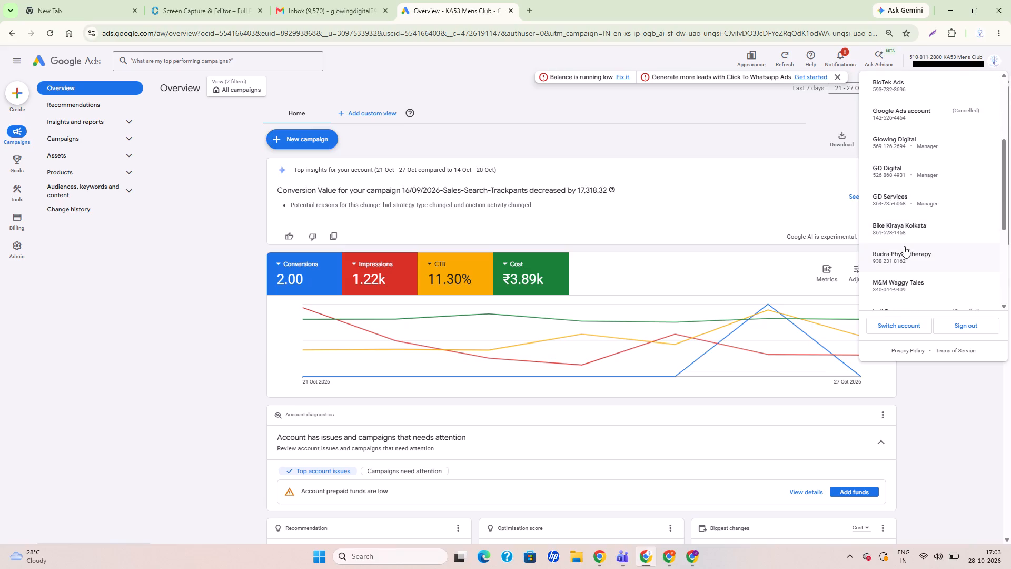
{"action": "scroll", "coordinate": [904, 246], "scroll_direction": "down", "scroll_amount": 2}
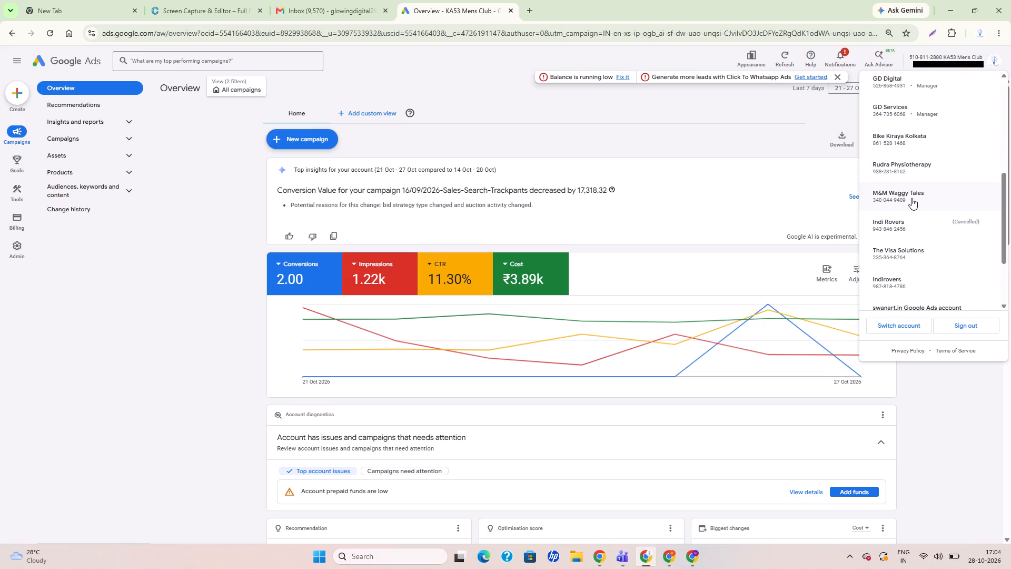
{"action": "left_click", "coordinate": [911, 198]}
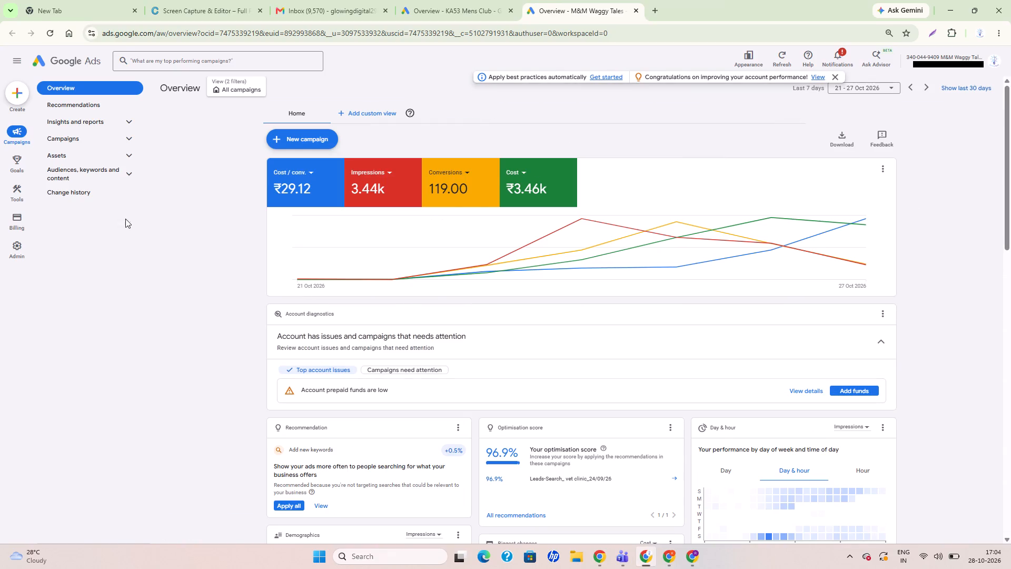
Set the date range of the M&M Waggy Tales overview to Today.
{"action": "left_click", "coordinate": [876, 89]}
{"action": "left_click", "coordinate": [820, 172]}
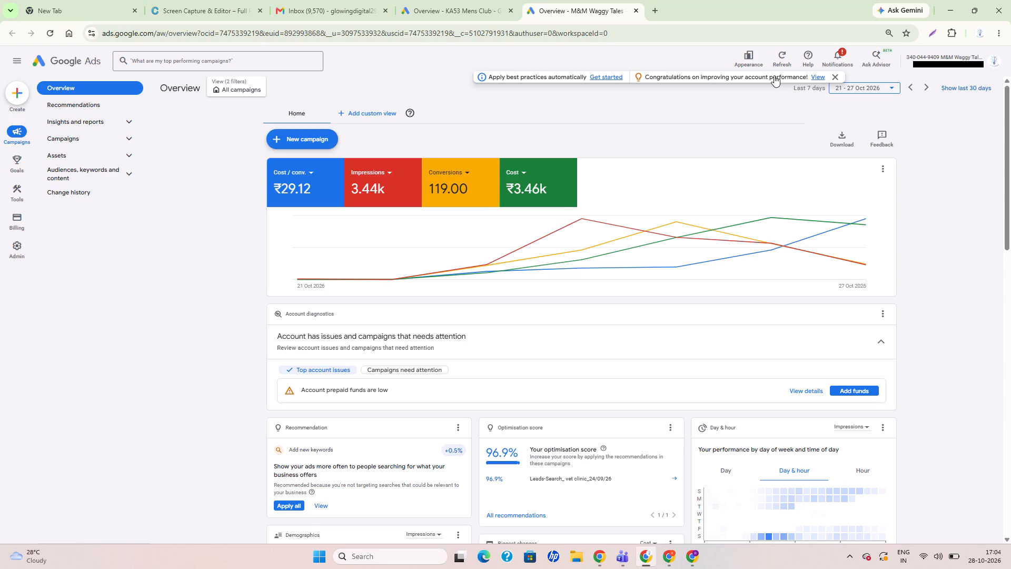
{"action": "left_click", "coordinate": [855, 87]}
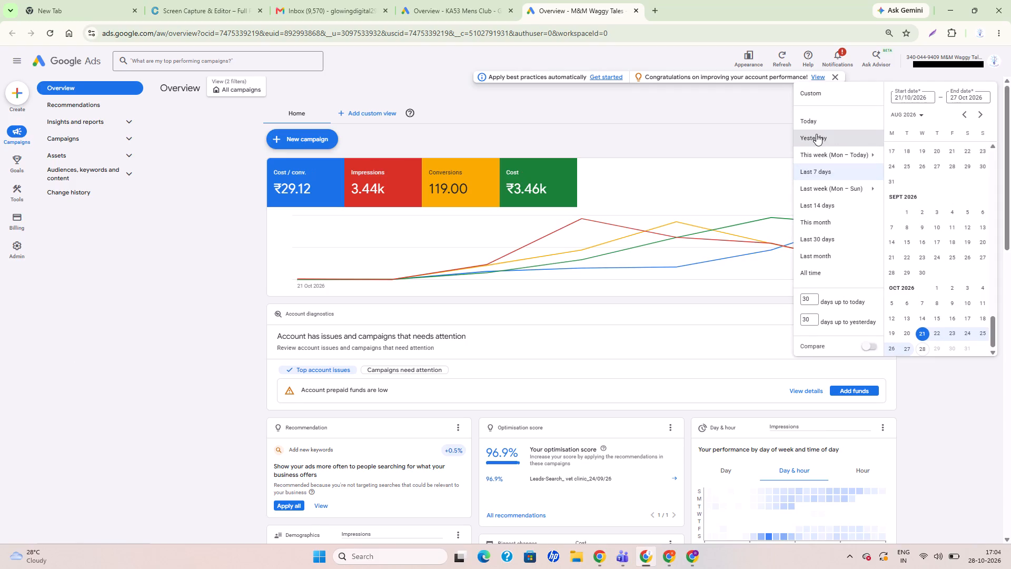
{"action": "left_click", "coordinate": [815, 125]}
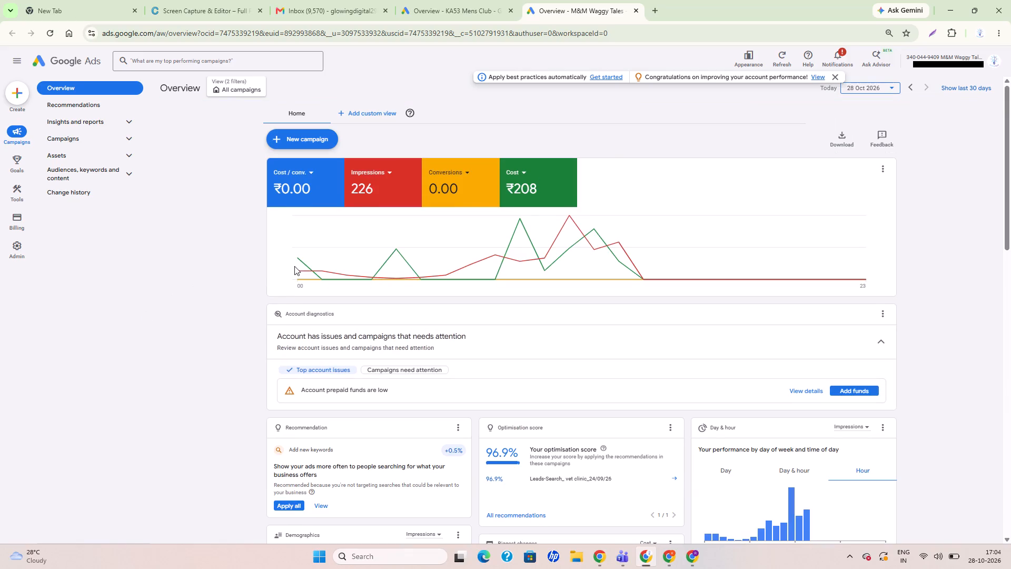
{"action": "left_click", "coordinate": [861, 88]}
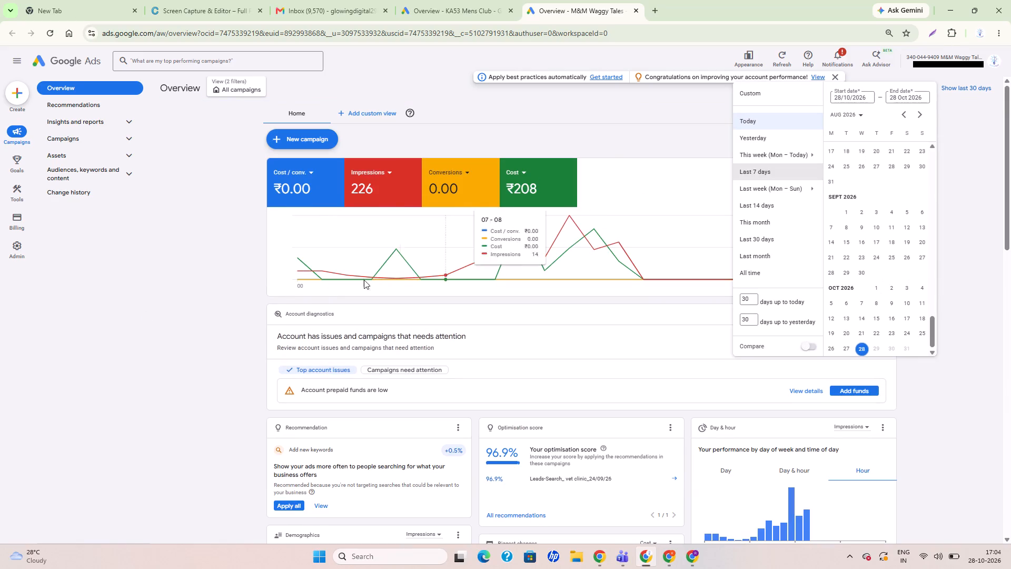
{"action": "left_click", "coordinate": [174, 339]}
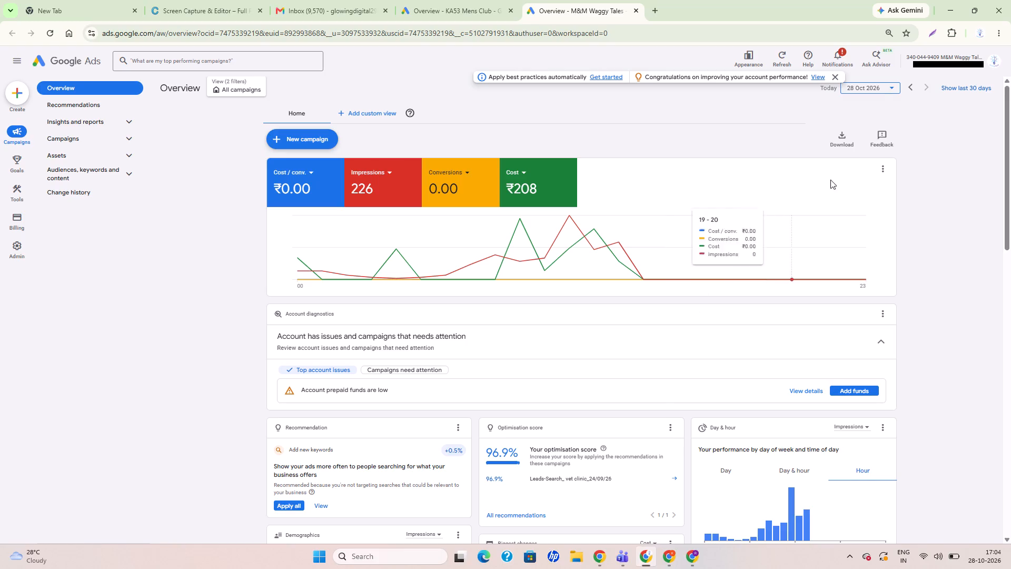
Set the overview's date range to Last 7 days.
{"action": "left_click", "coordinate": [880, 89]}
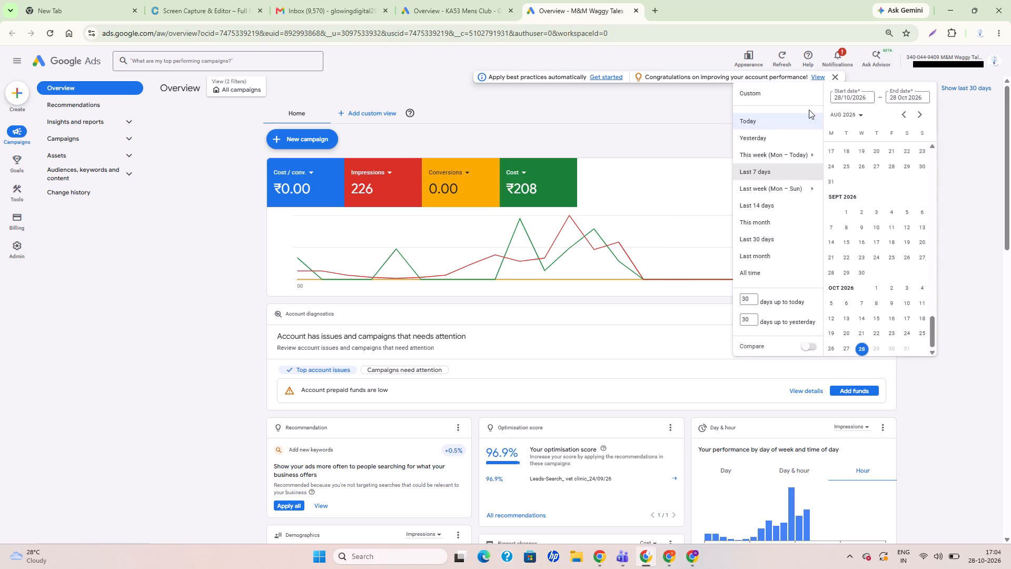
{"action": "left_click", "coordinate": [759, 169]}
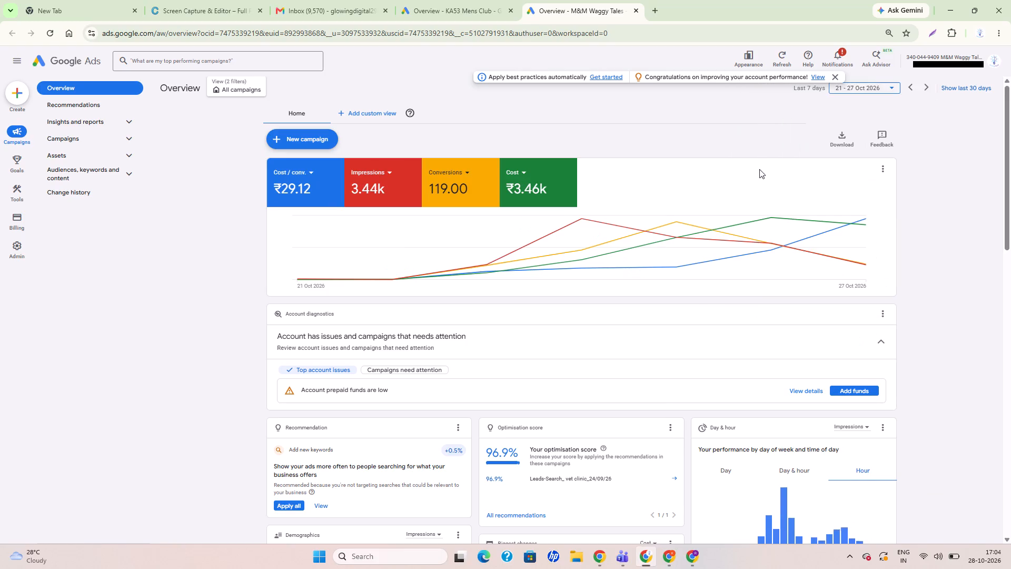
Apply a custom date range of 21 to 28 October 2026 to the account overview.
{"action": "left_click", "coordinate": [869, 86]}
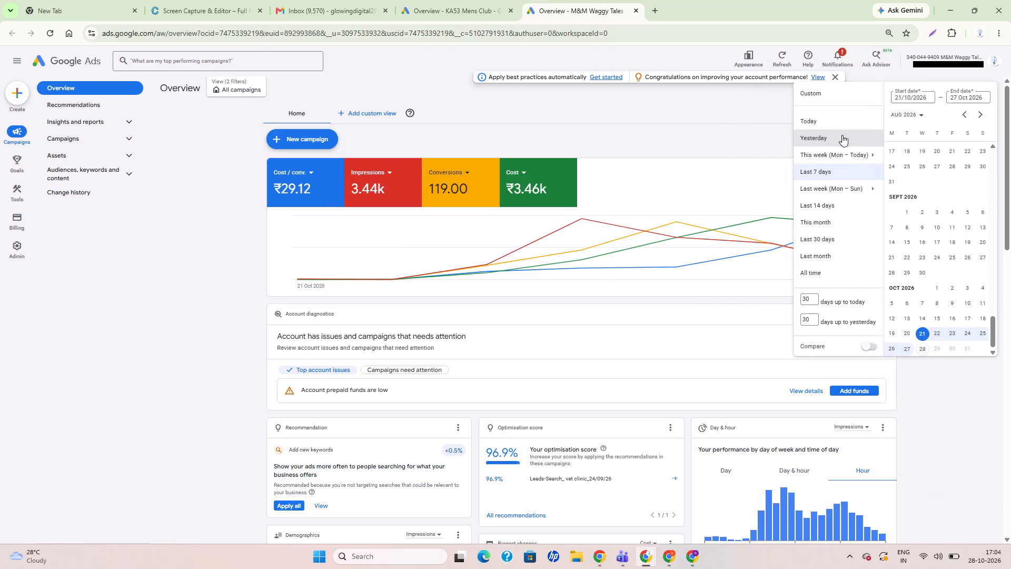
{"action": "scroll", "coordinate": [926, 315], "scroll_direction": "down", "scroll_amount": 1}
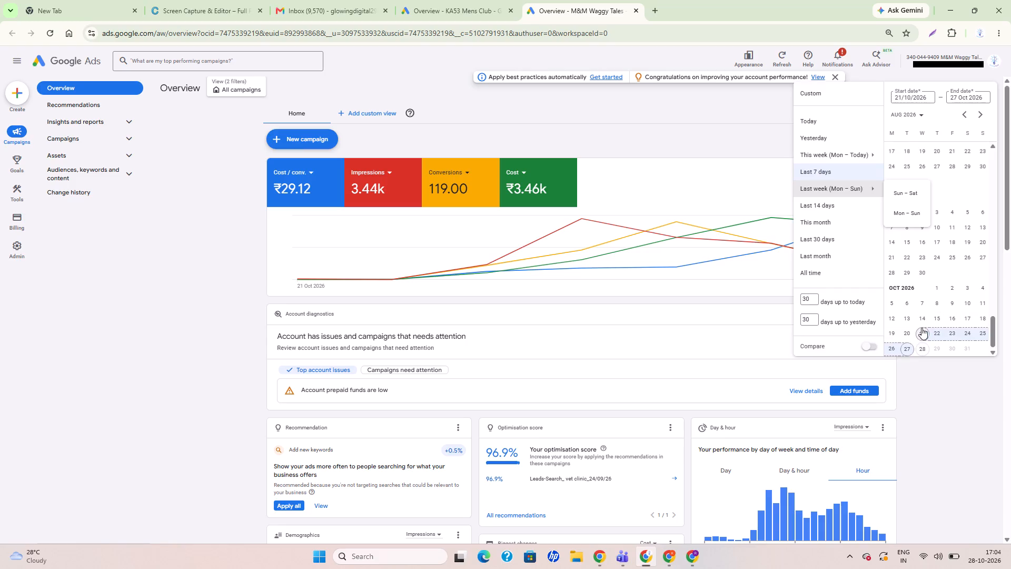
{"action": "left_click", "coordinate": [921, 330]}
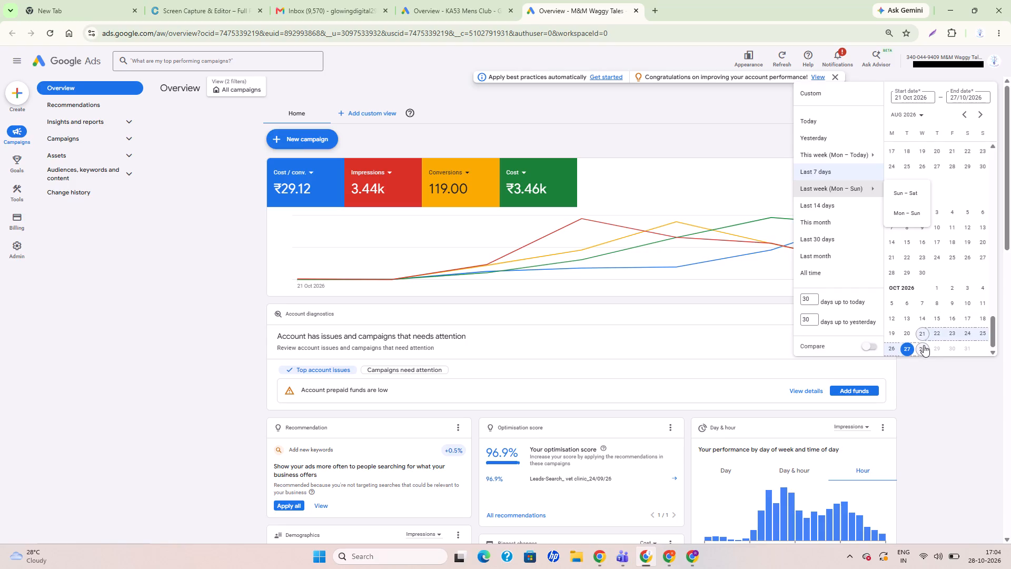
{"action": "left_click", "coordinate": [924, 345]}
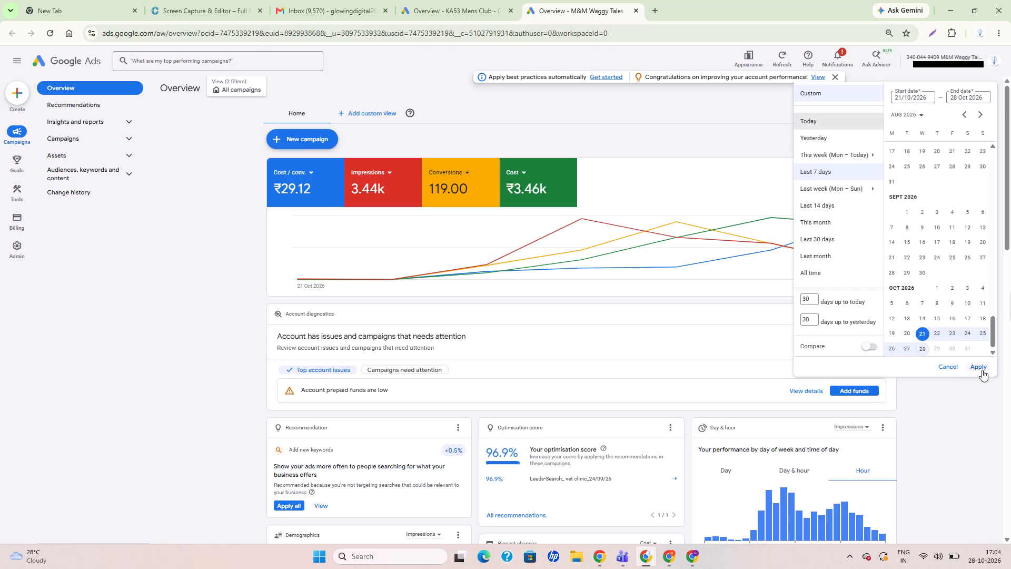
{"action": "left_click", "coordinate": [980, 367]}
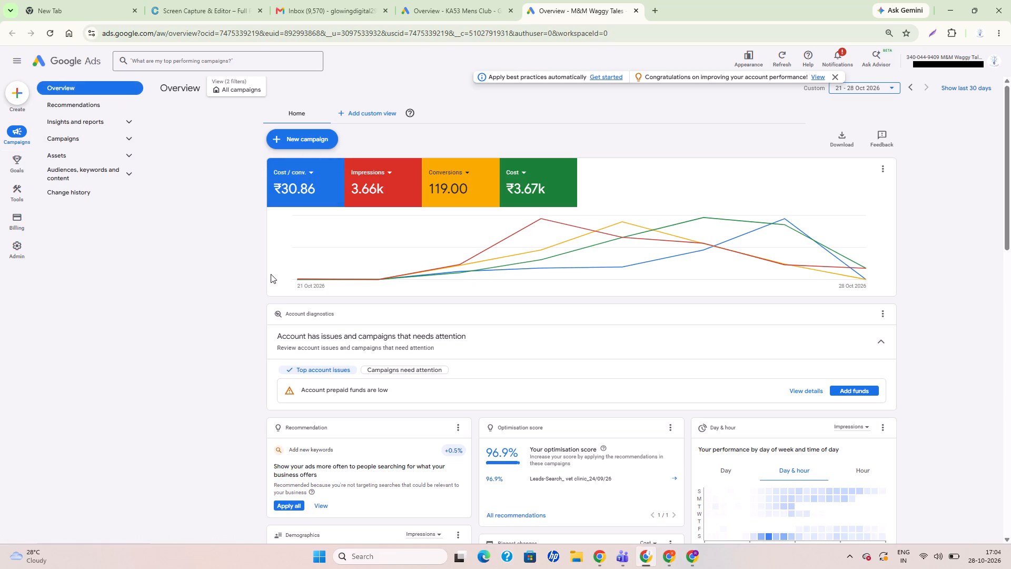
Open the account's billing summary to examine the available funds, last payment and monthly costs.
{"action": "scroll", "coordinate": [271, 274], "scroll_direction": "up", "scroll_amount": 7}
{"action": "left_click", "coordinate": [17, 215]}
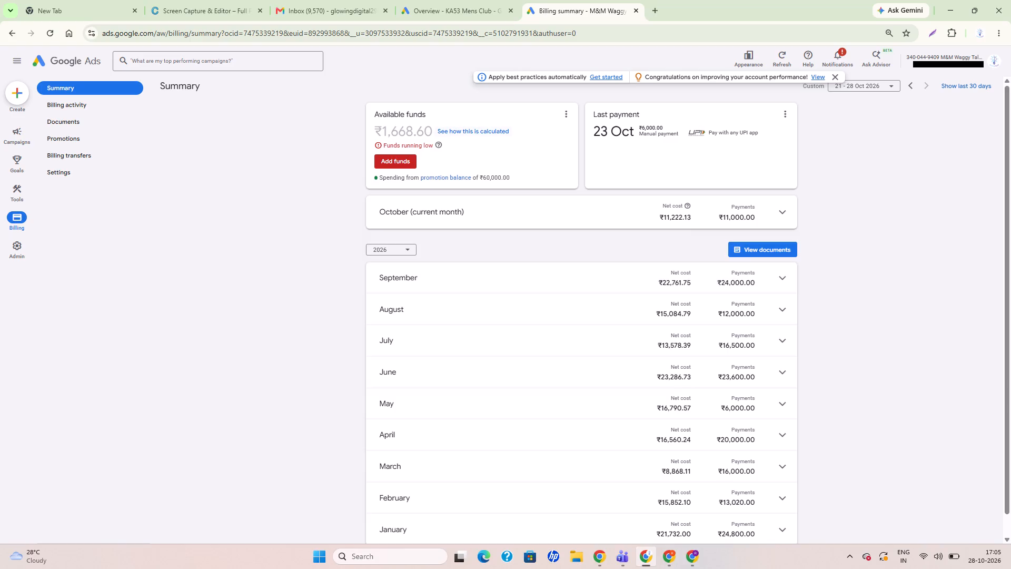
Recheck the campaign overview figures against the account's billing summary.
{"action": "left_click", "coordinate": [20, 130]}
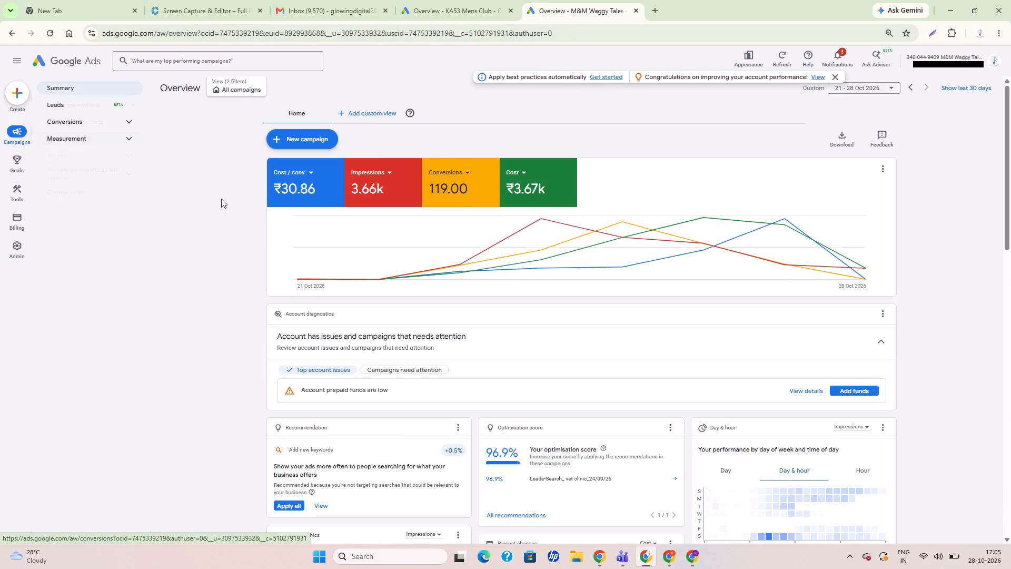
{"action": "left_click", "coordinate": [12, 223]}
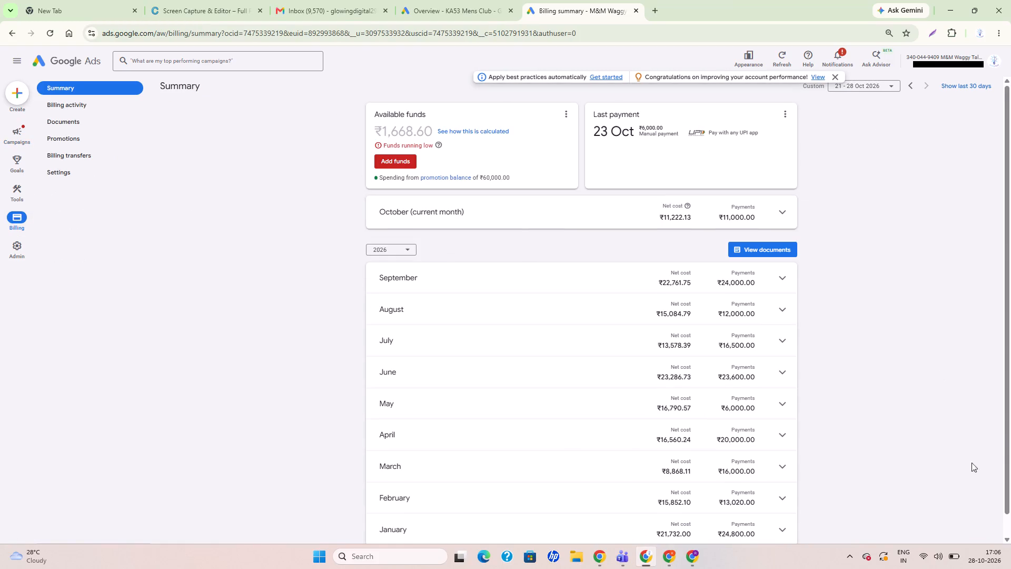
Open the system calendar to check the current date.
{"action": "left_click", "coordinate": [976, 561]}
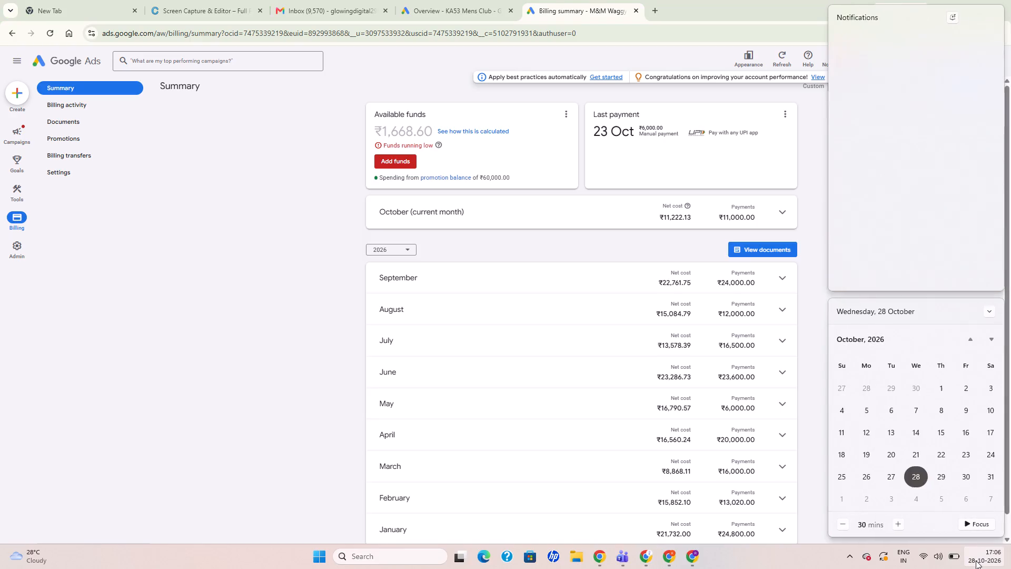
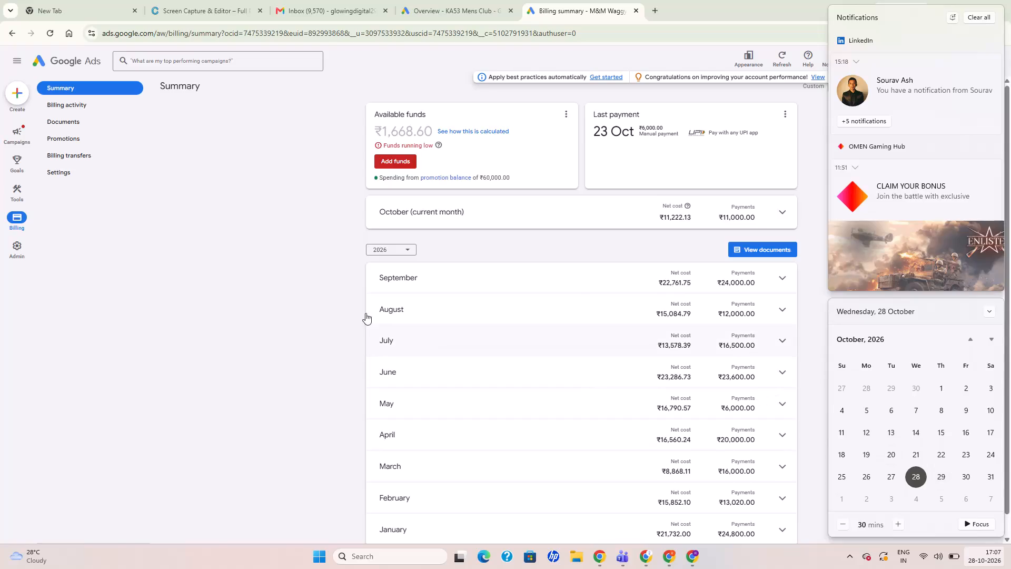
Close the calendar, return to the campaigns overview and narrow it to the Leads-Search_ vet clinic_24/09/26 campaign.
{"action": "left_click", "coordinate": [249, 272]}
{"action": "left_click", "coordinate": [15, 131]}
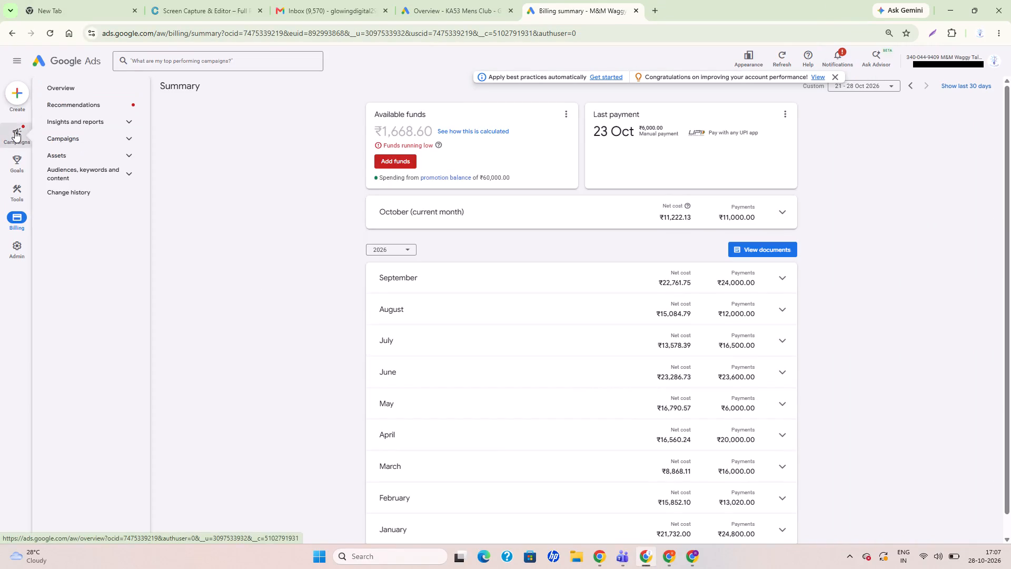
{"action": "scroll", "coordinate": [419, 148], "scroll_direction": "up", "scroll_amount": 7}
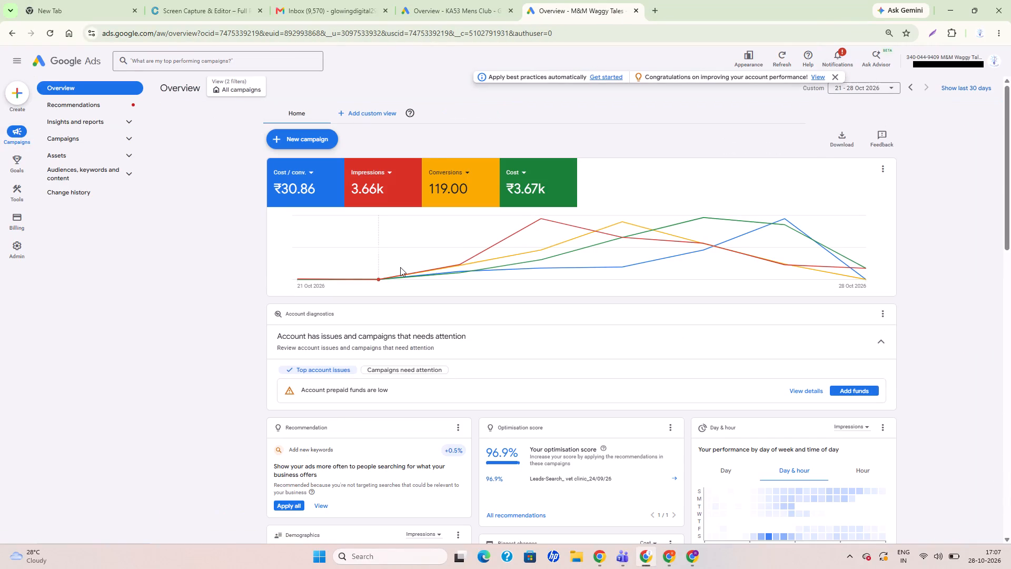
{"action": "scroll", "coordinate": [400, 267], "scroll_direction": "up", "scroll_amount": 6}
{"action": "left_click", "coordinate": [240, 90]}
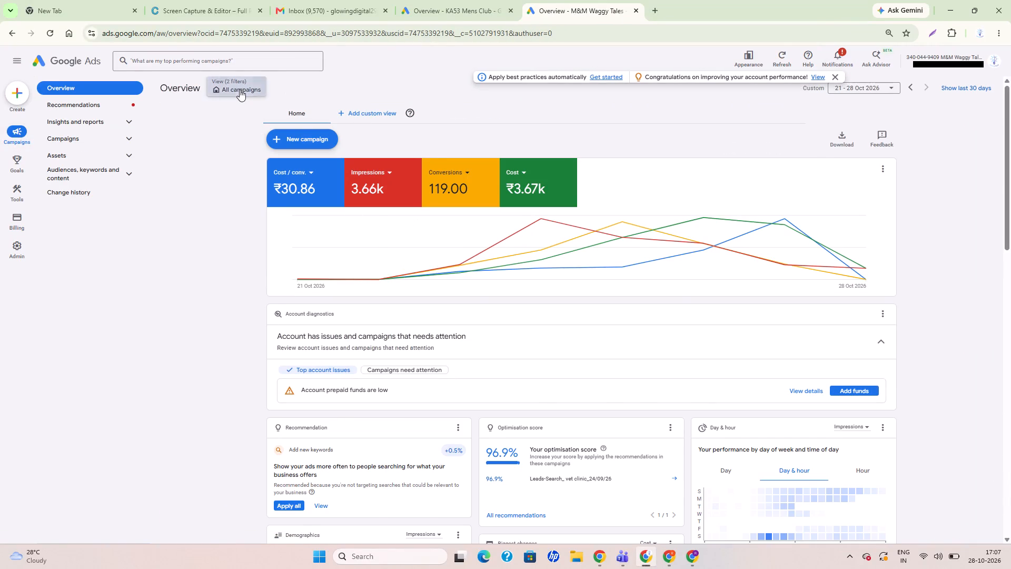
{"action": "left_click", "coordinate": [282, 95]}
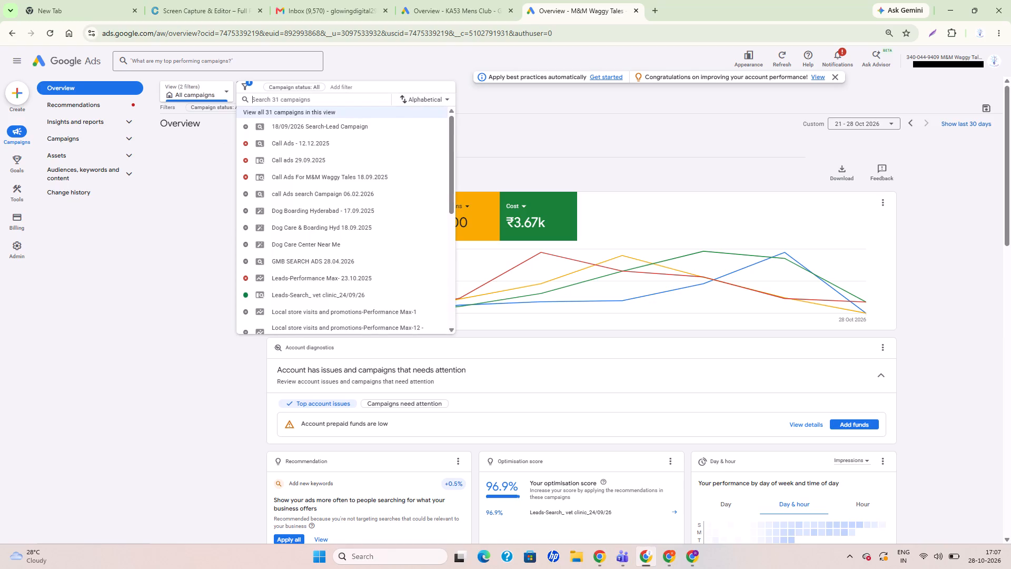
{"action": "left_click", "coordinate": [279, 295]}
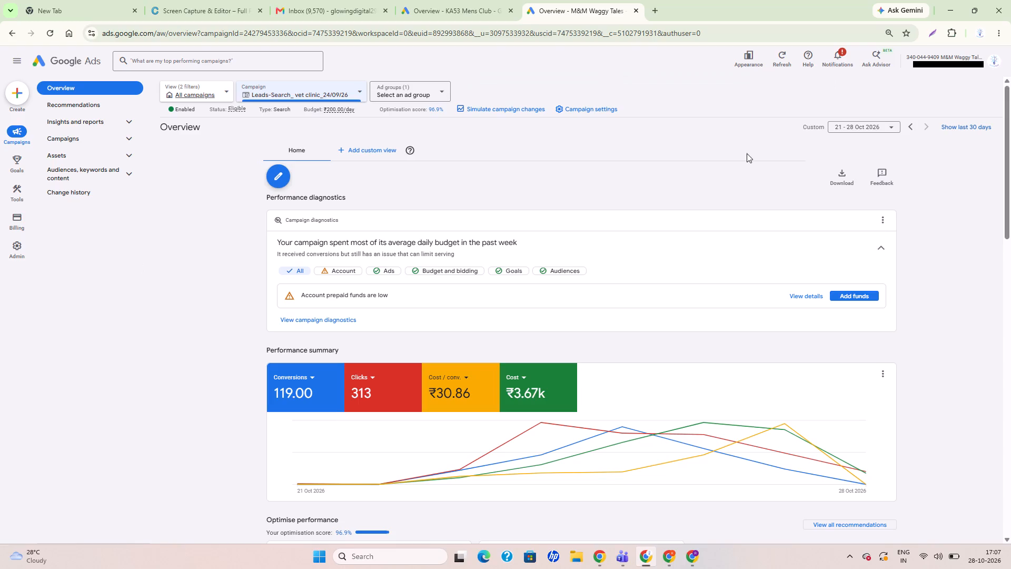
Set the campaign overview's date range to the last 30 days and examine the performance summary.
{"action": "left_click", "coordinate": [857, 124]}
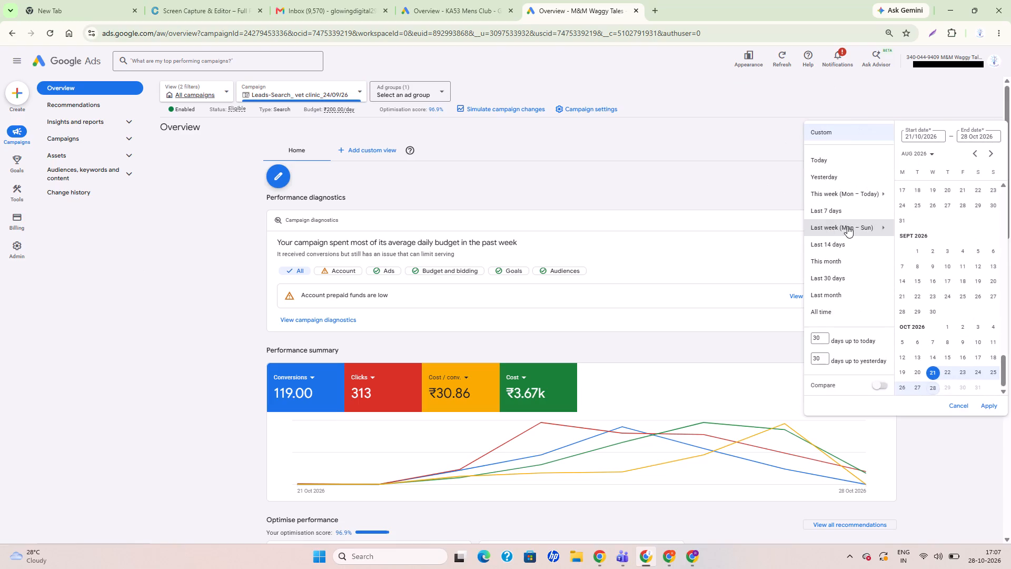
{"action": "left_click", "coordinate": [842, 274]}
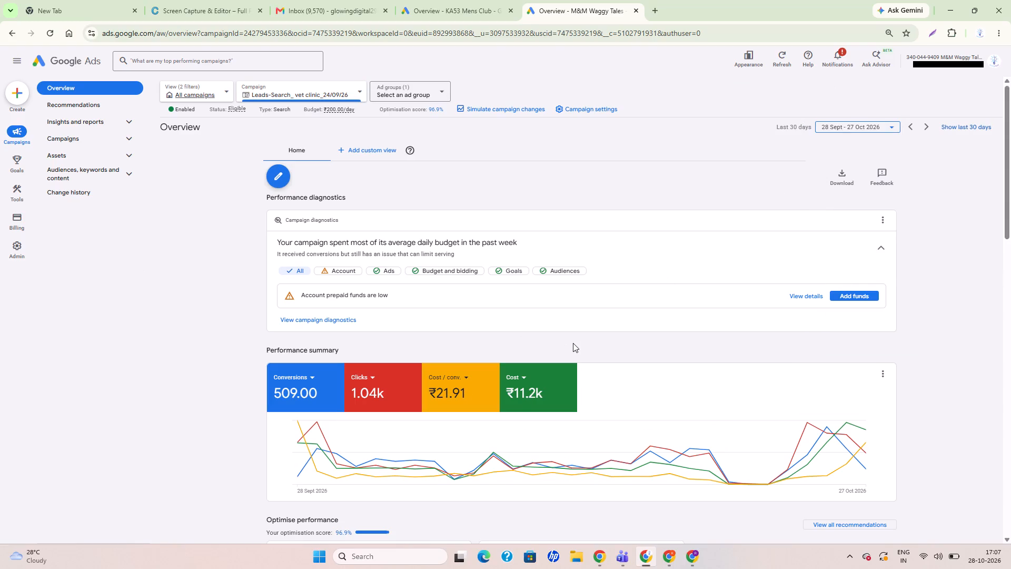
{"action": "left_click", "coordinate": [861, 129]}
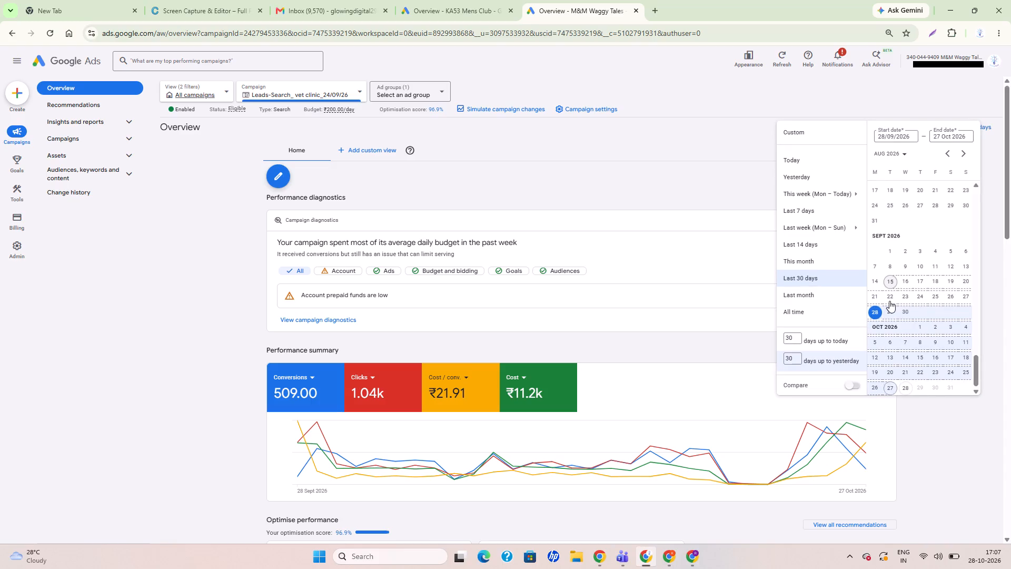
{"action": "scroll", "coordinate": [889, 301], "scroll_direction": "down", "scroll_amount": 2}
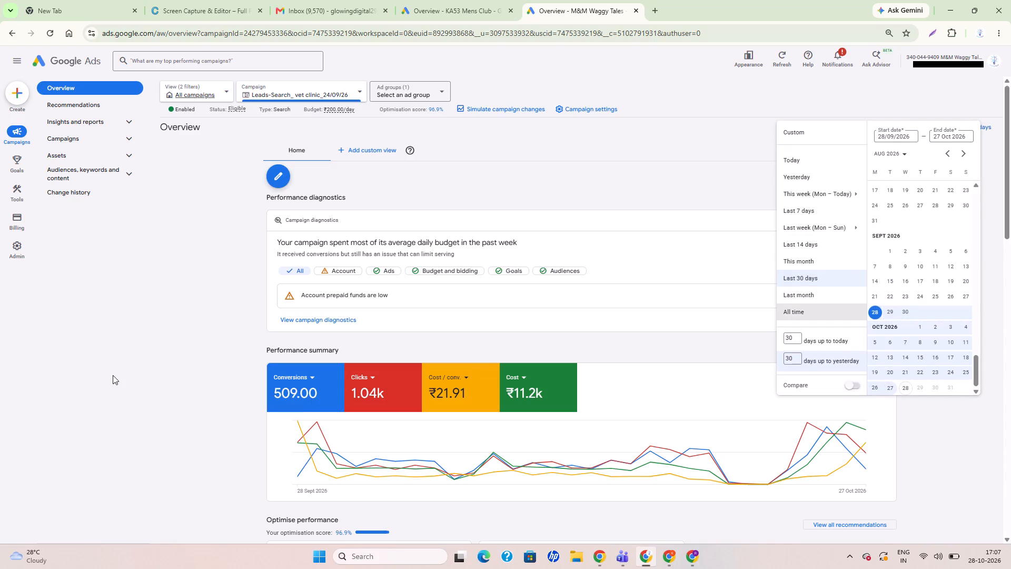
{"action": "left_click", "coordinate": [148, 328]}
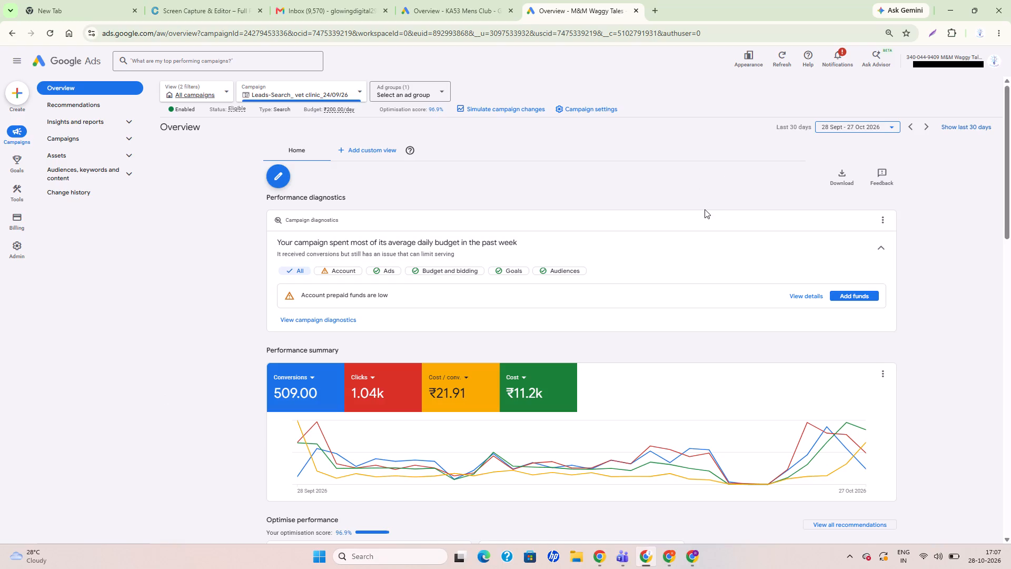
Set the campaign overview's date range to the last 7 days and bring the performance summary into view.
{"action": "left_click", "coordinate": [851, 125]}
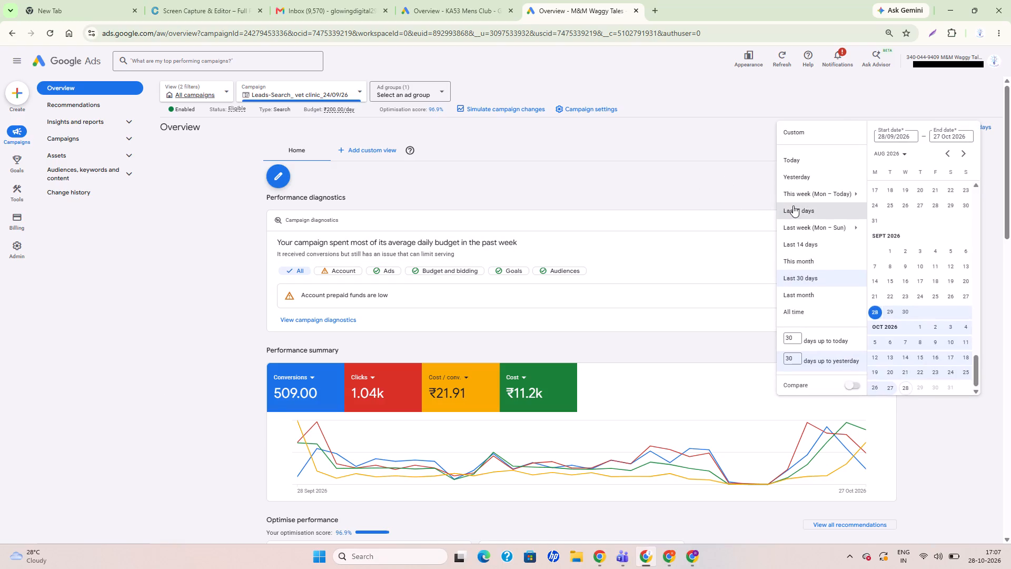
{"action": "left_click", "coordinate": [793, 205]}
{"action": "scroll", "coordinate": [116, 409], "scroll_direction": "right", "scroll_amount": 2}
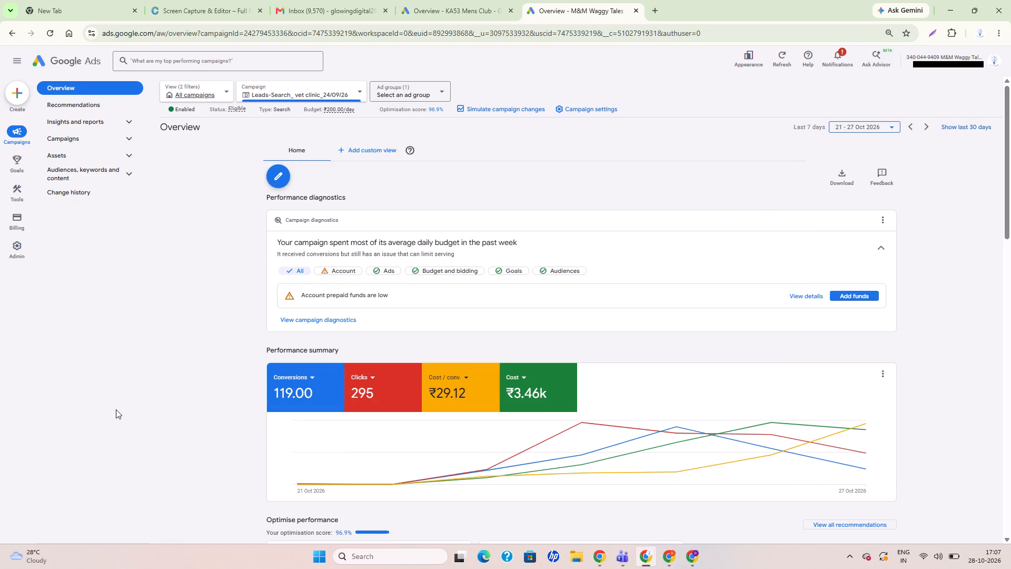
{"action": "scroll", "coordinate": [116, 409], "scroll_direction": "right", "scroll_amount": 1}
{"action": "scroll", "coordinate": [303, 446], "scroll_direction": "right", "scroll_amount": 1}
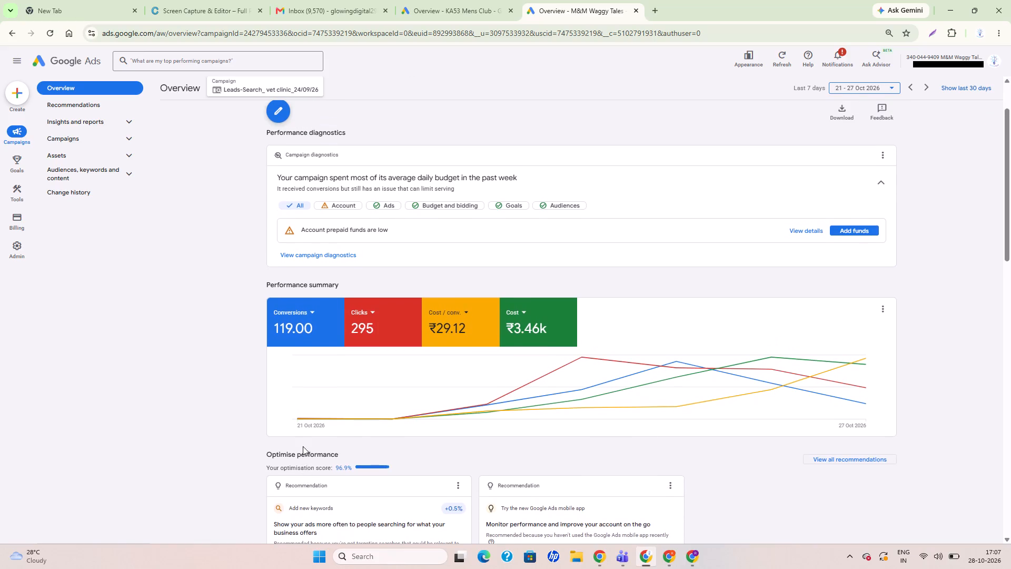
Capture a screenshot of the full Performance summary section, including its metrics and chart, and copy it.
{"action": "key", "text": "Print"}
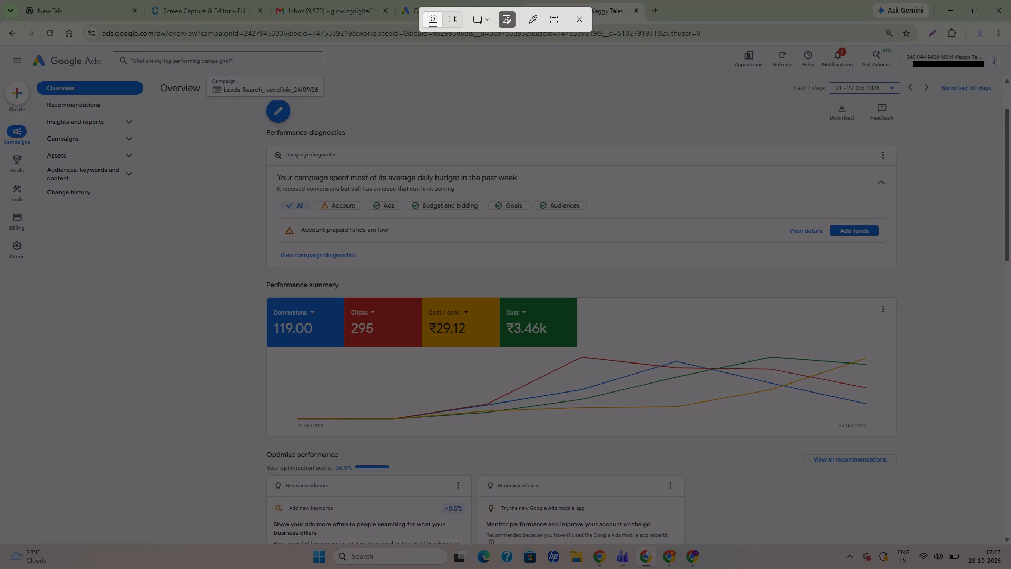
{"action": "left_click_drag", "start_coordinate": [264, 273], "coordinate": [786, 440]}
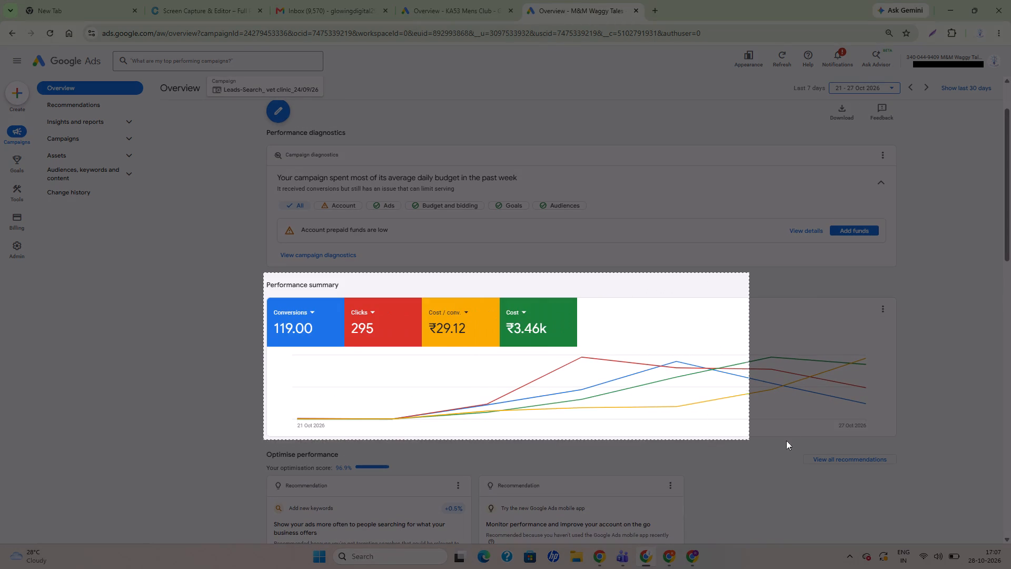
{"action": "left_click_drag", "start_coordinate": [786, 440], "coordinate": [917, 444]}
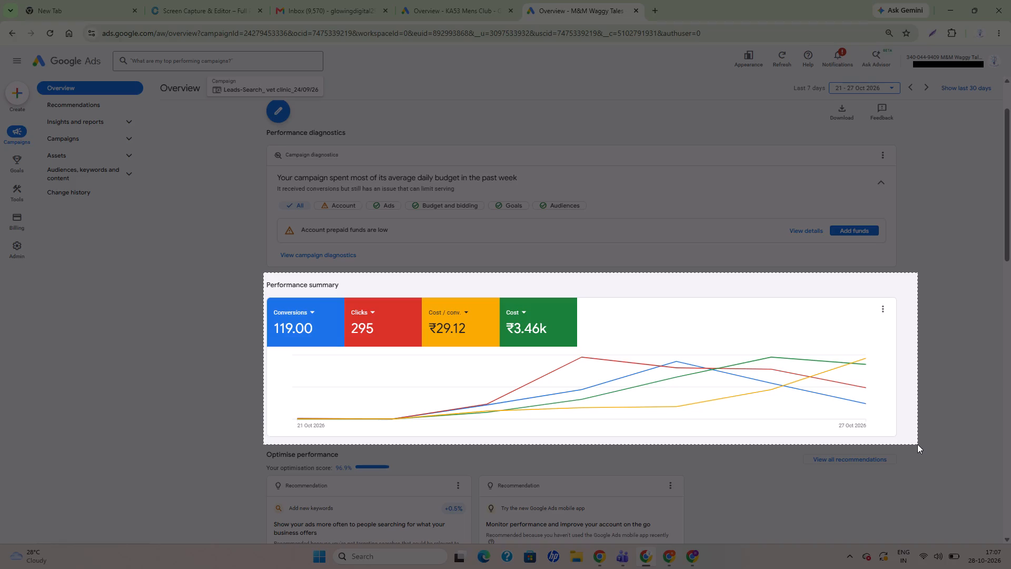
{"action": "key", "text": "ctrl+c"}
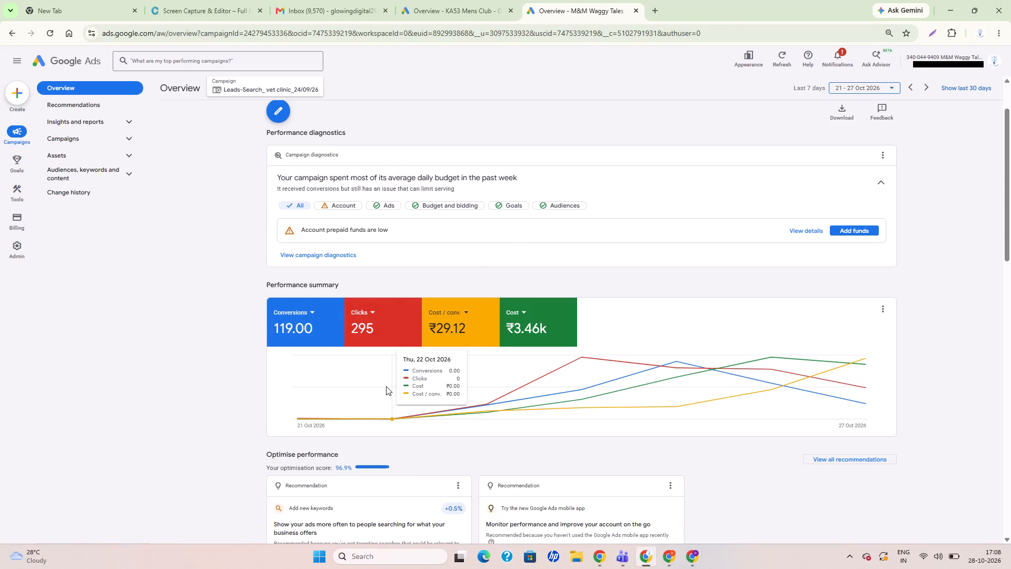
{"action": "left_click", "coordinate": [702, 558]}
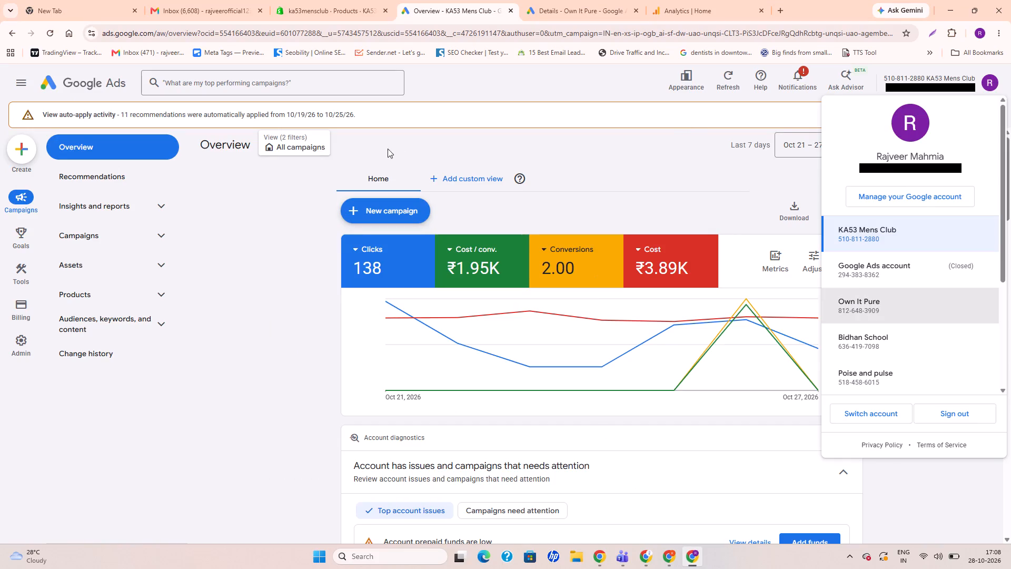
{"action": "left_click", "coordinate": [779, 13]}
{"action": "left_click", "coordinate": [378, 223]}
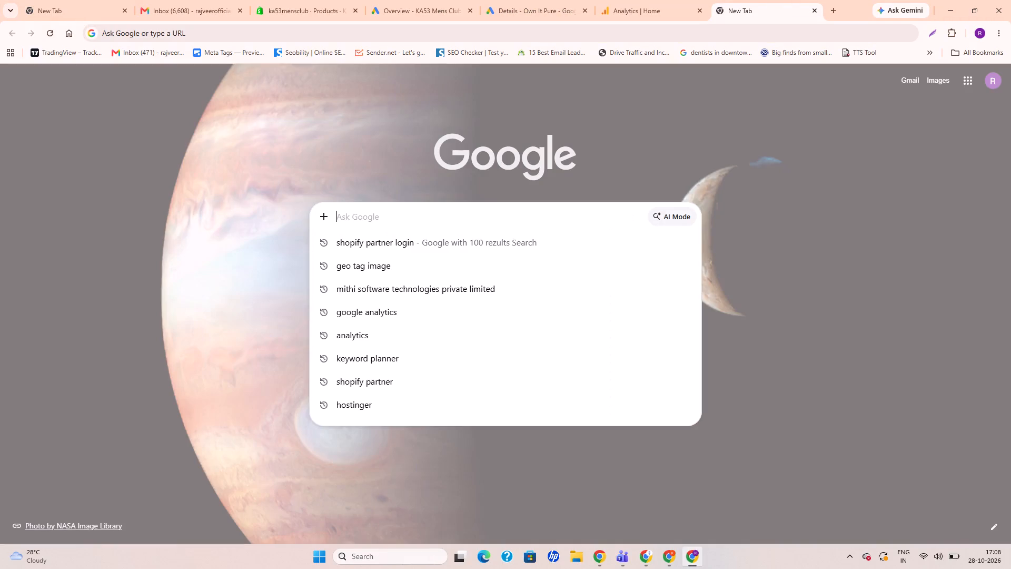
{"action": "type", "text": "chat"}
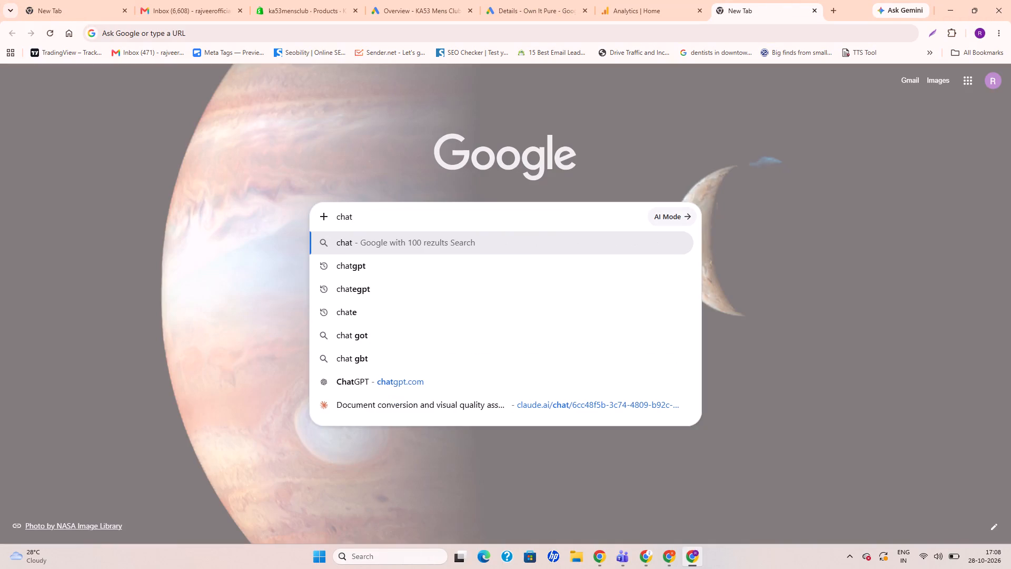
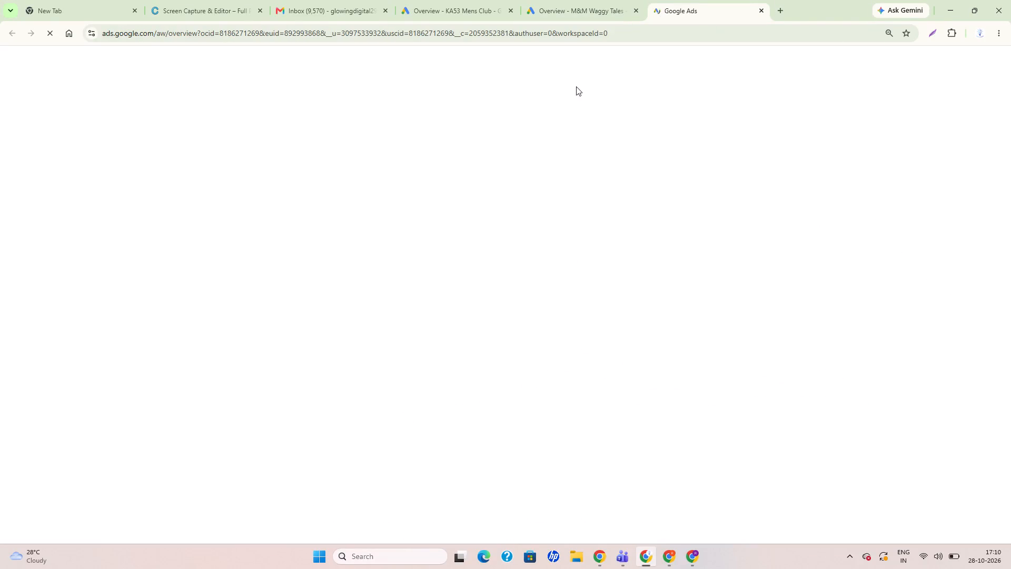
Close the M&M Waggy Tales overview tab.
{"action": "left_click", "coordinate": [635, 8]}
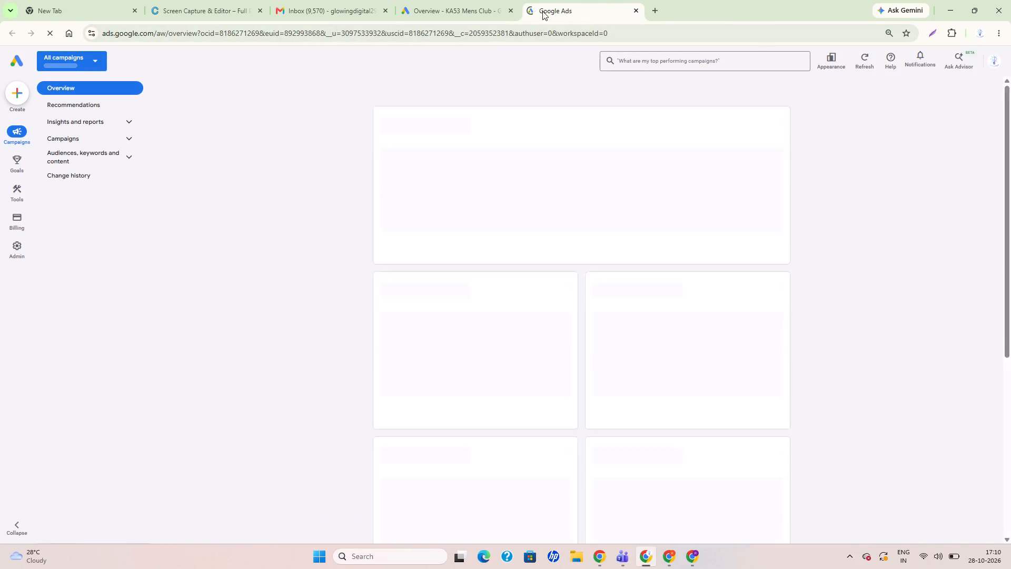
Open the Bedcover_pmax_sale_22/09 campaign from the LOCAL KALA account's campaign list and review its overview.
{"action": "scroll", "coordinate": [374, 335], "scroll_direction": "right", "scroll_amount": 1}
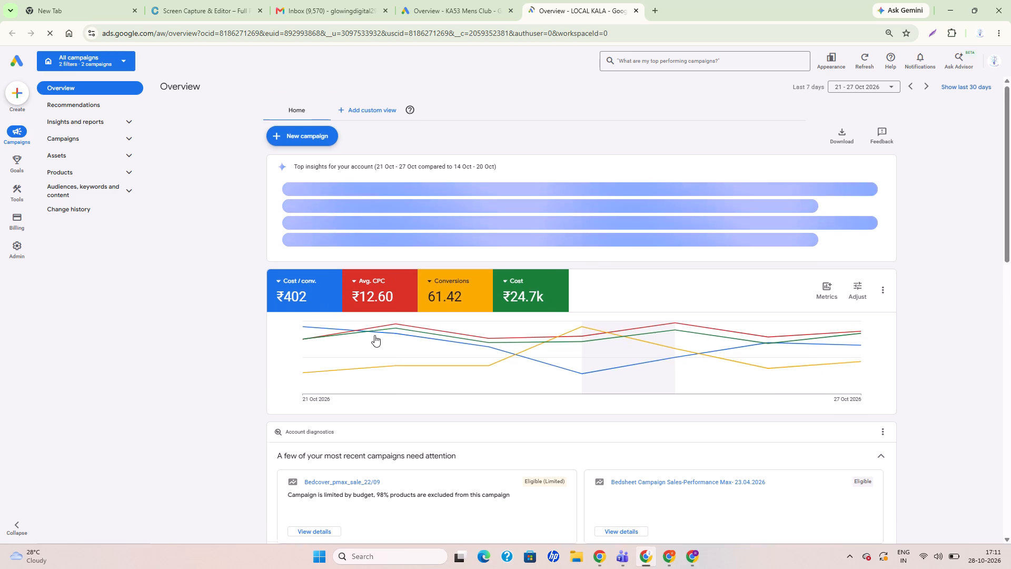
{"action": "scroll", "coordinate": [374, 335], "scroll_direction": "right", "scroll_amount": 1}
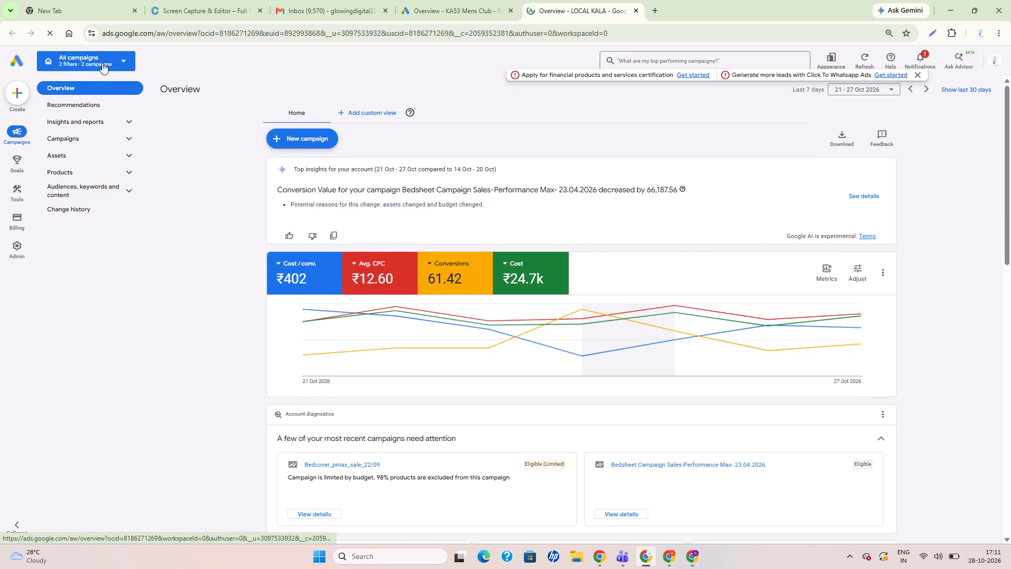
{"action": "left_click", "coordinate": [102, 63]}
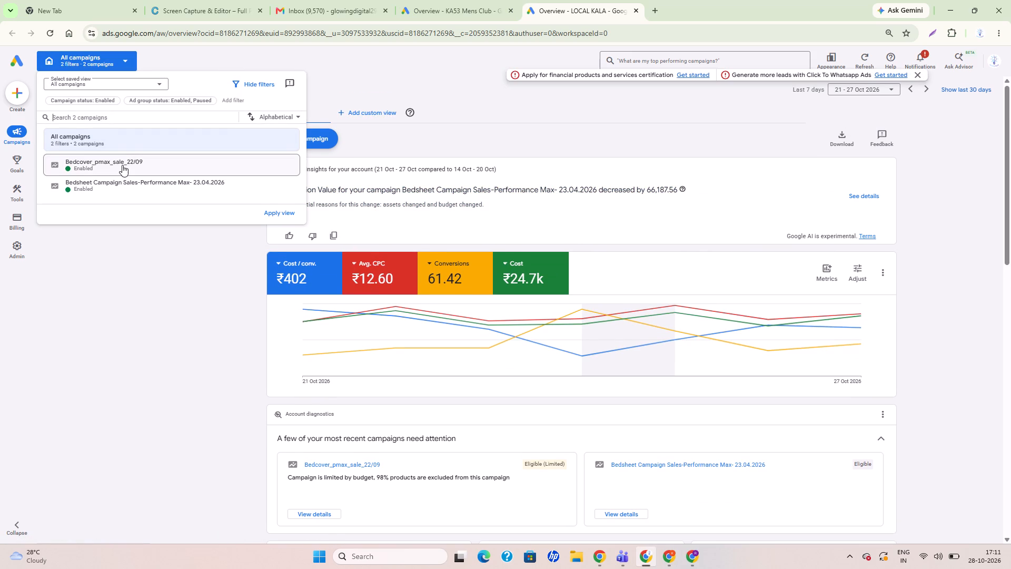
{"action": "left_click", "coordinate": [122, 165]}
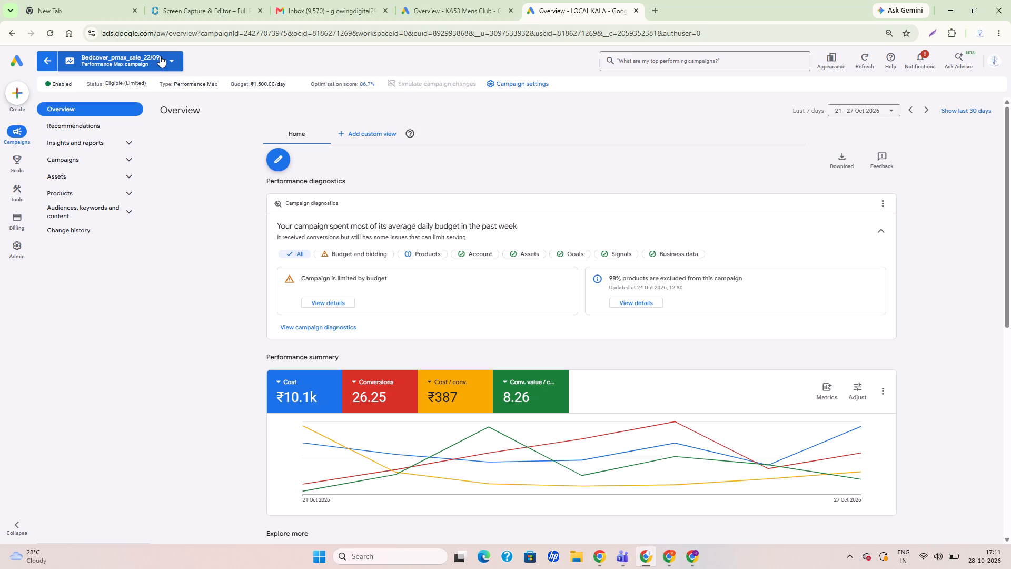
{"action": "scroll", "coordinate": [392, 148], "scroll_direction": "up", "scroll_amount": 5}
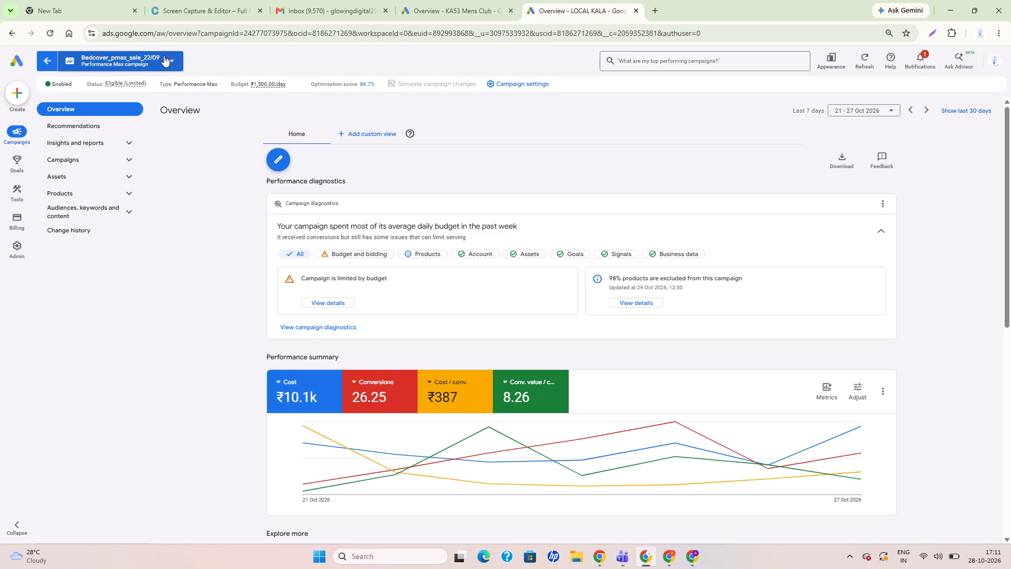
{"action": "left_click", "coordinate": [164, 55]}
{"action": "left_click", "coordinate": [128, 396]}
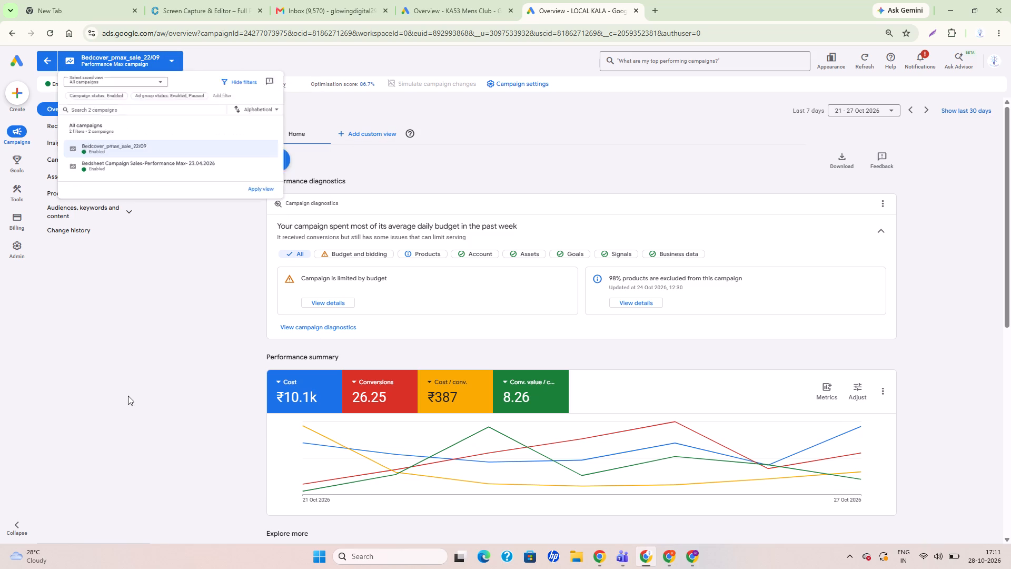
Examine the Bedcover_pmax_sale_22/09 campaign's table figures and its campaign settings, including budget and bidding.
{"action": "left_click", "coordinate": [75, 158]}
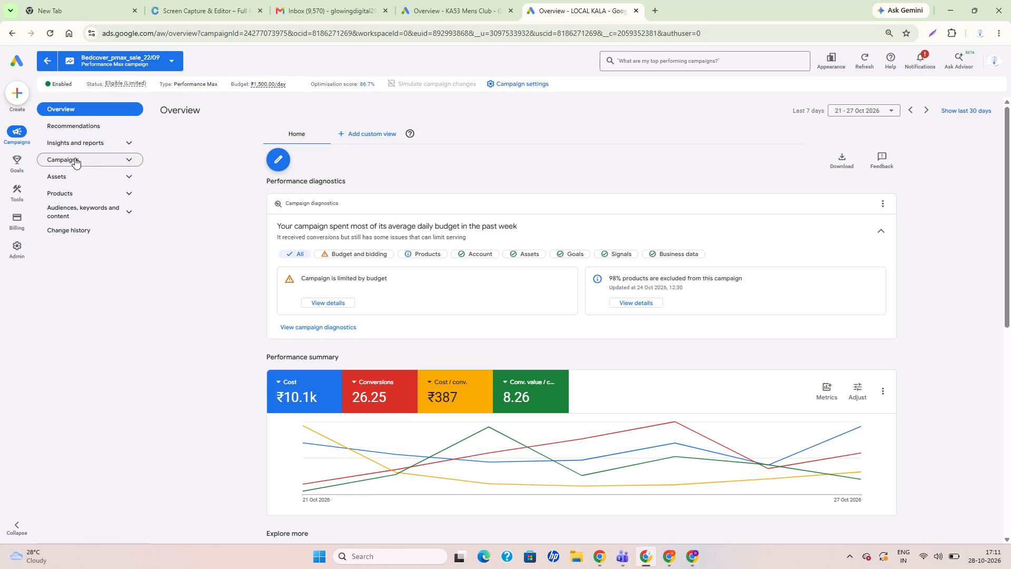
{"action": "left_click", "coordinate": [75, 172]}
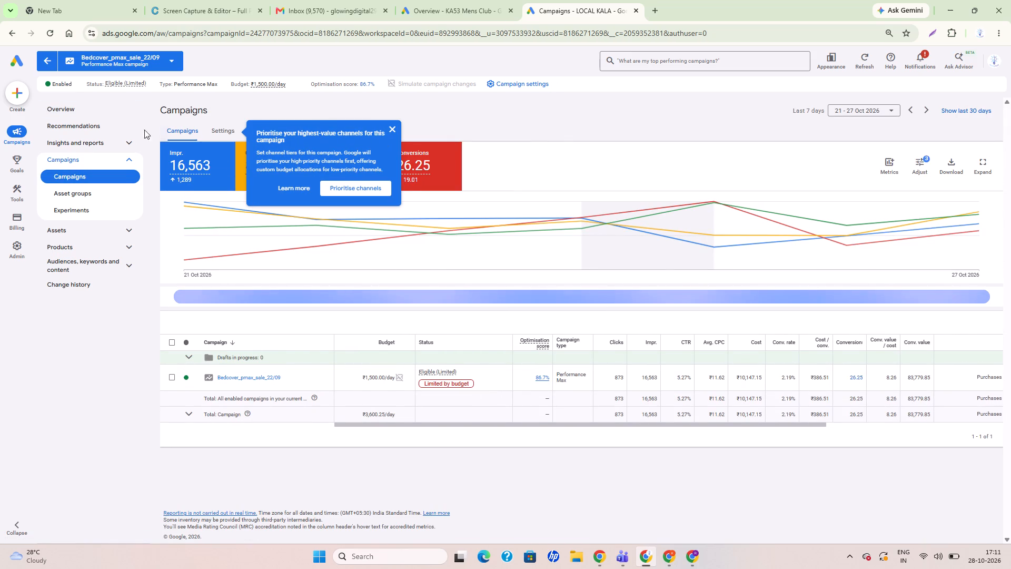
{"action": "left_click", "coordinate": [510, 85]}
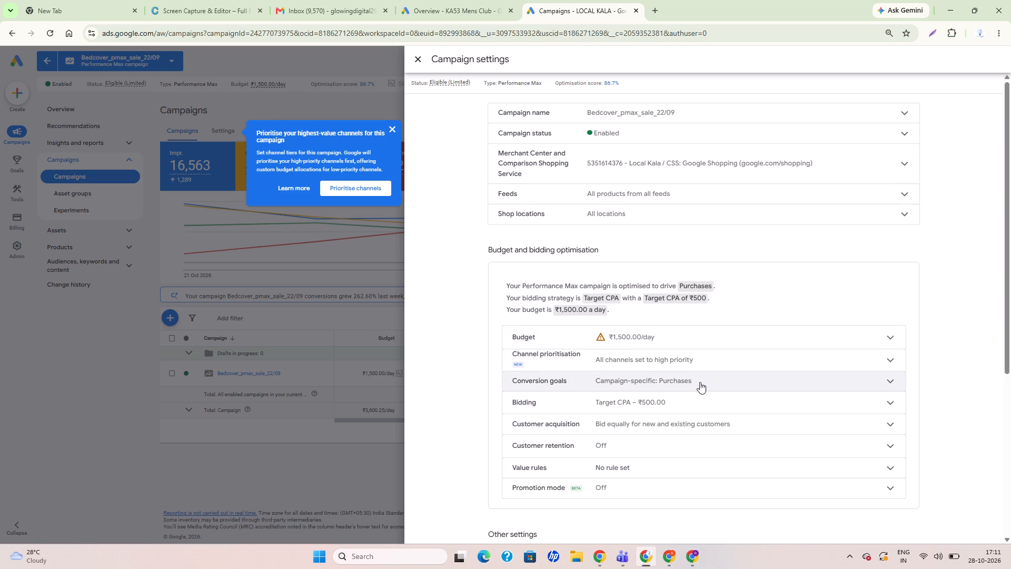
{"action": "left_click", "coordinate": [414, 57]}
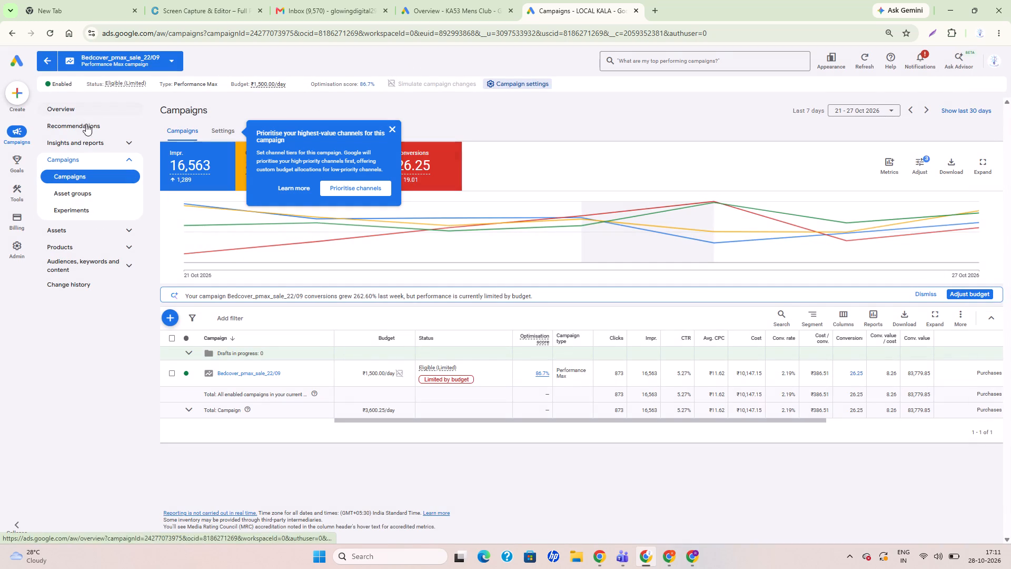
Return to the Bedcover_pmax_sale_22/09 overview and examine its diagnostics and performance summary.
{"action": "left_click", "coordinate": [77, 110]}
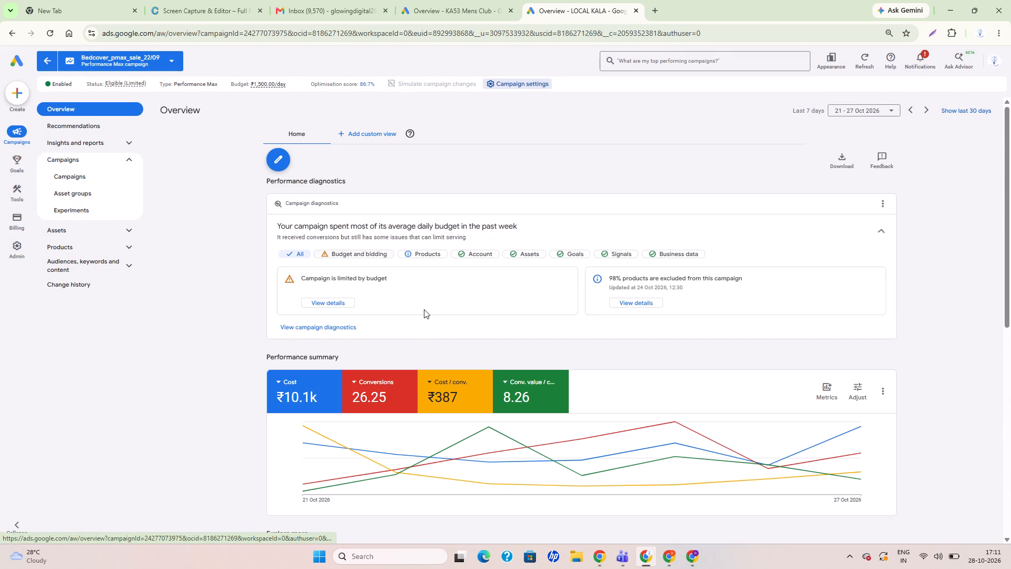
{"action": "scroll", "coordinate": [451, 497], "scroll_direction": "down", "scroll_amount": 1}
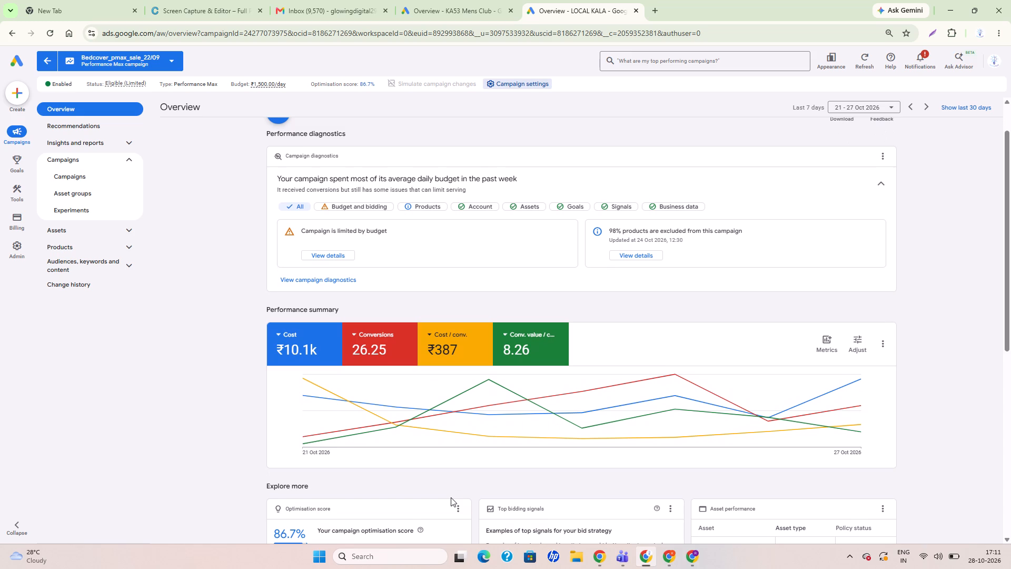
{"action": "scroll", "coordinate": [451, 497], "scroll_direction": "down", "scroll_amount": 1}
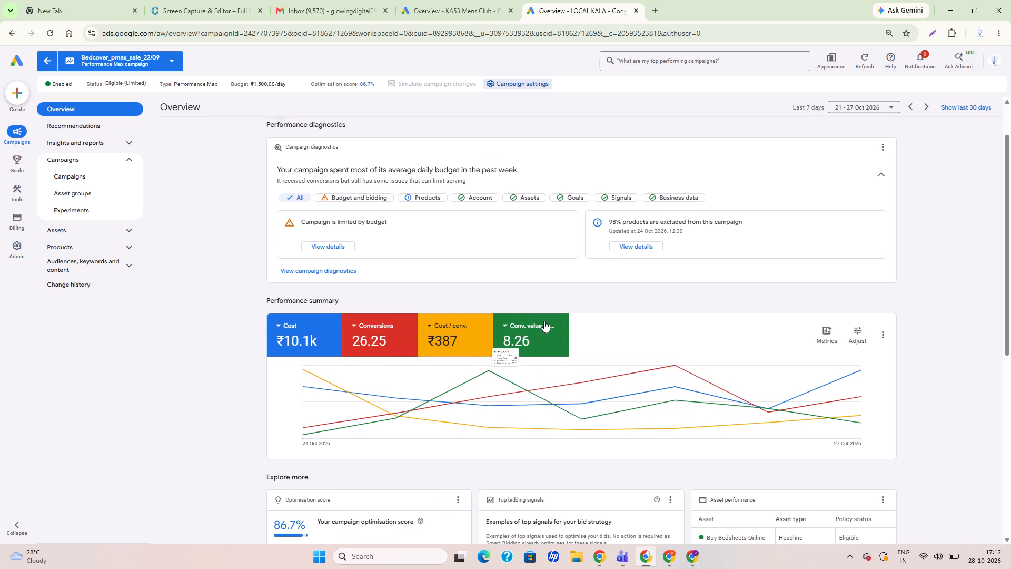
{"action": "scroll", "coordinate": [533, 379], "scroll_direction": "up", "scroll_amount": 4}
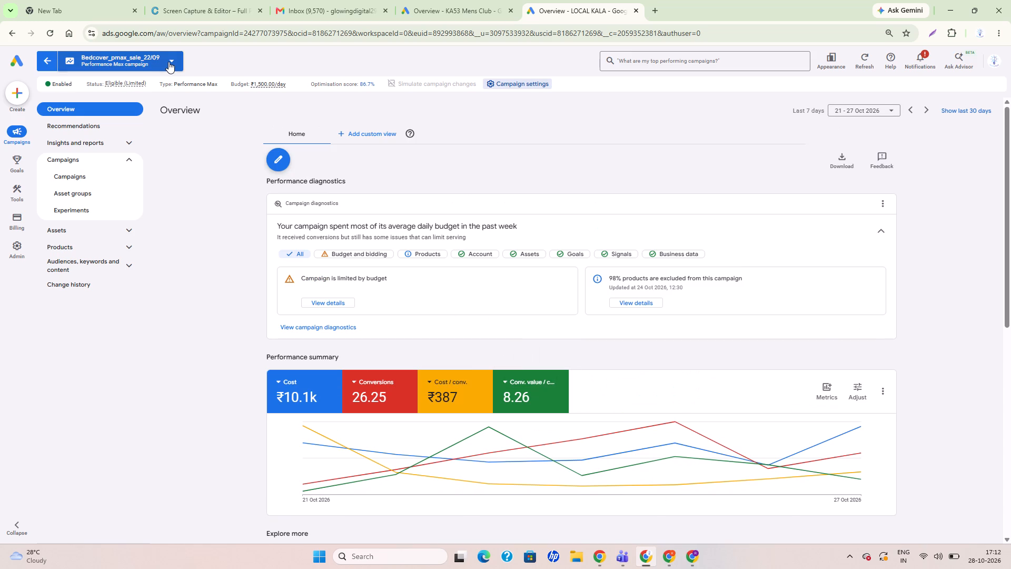
Switch to the Bedsheet Campaign Sales-Performance Max- 23.04.2026 campaign and review its performance summary.
{"action": "left_click", "coordinate": [168, 62]}
{"action": "left_click", "coordinate": [143, 187]}
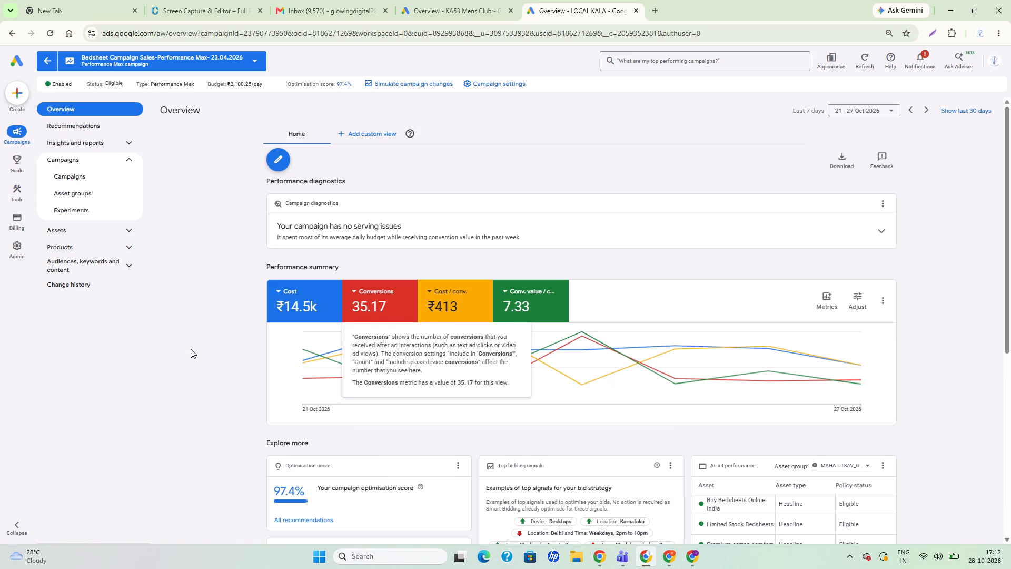
{"action": "scroll", "coordinate": [270, 139], "scroll_direction": "up", "scroll_amount": 1}
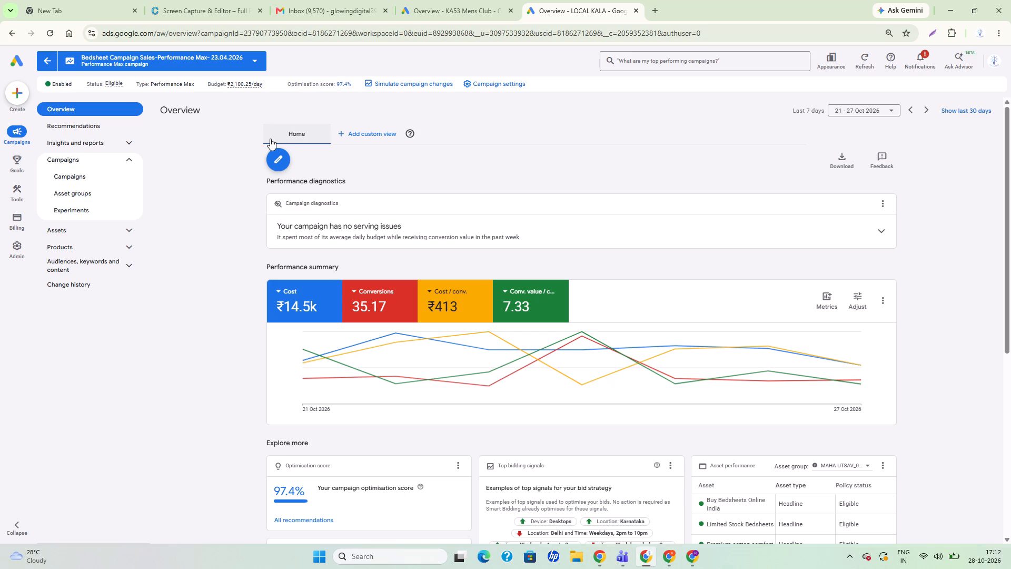
Return to the all-campaigns overview and review the LOCAL KALA account's performance and date range options.
{"action": "left_click", "coordinate": [46, 58]}
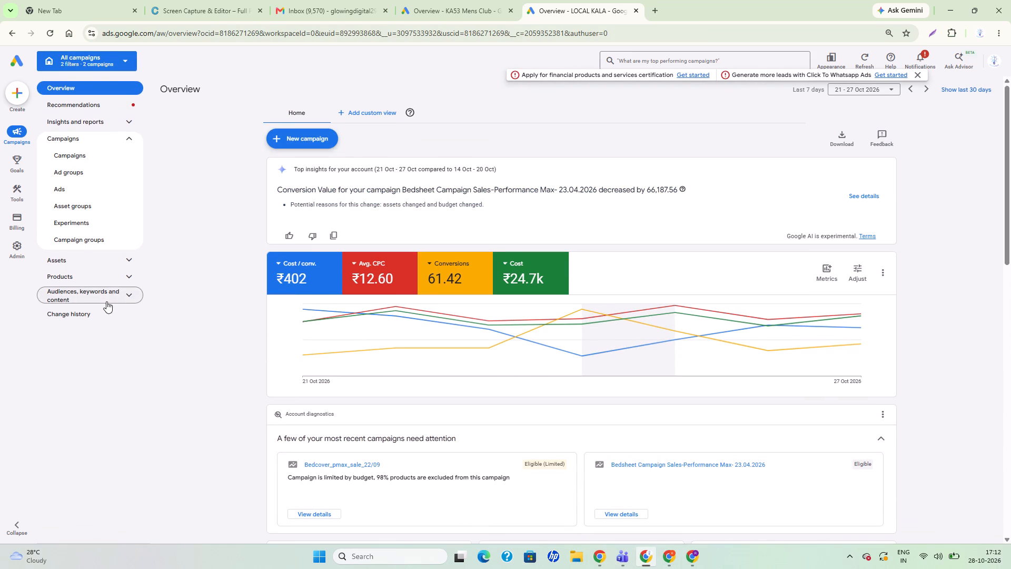
{"action": "scroll", "coordinate": [175, 344], "scroll_direction": "up", "scroll_amount": 3}
{"action": "scroll", "coordinate": [175, 344], "scroll_direction": "down", "scroll_amount": 3}
{"action": "scroll", "coordinate": [175, 344], "scroll_direction": "up", "scroll_amount": 6}
{"action": "left_click", "coordinate": [857, 90]}
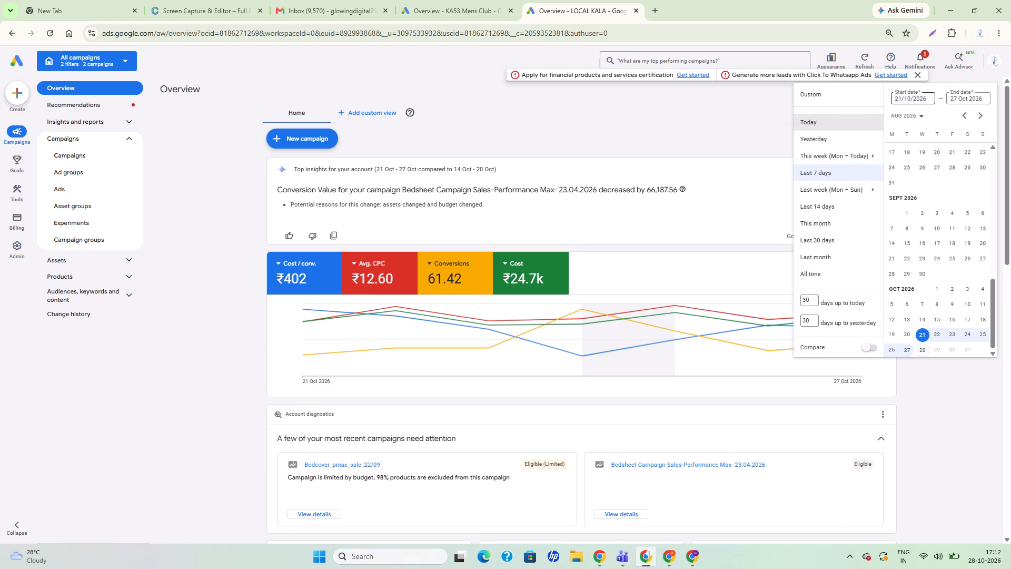
{"action": "left_click", "coordinate": [200, 375]}
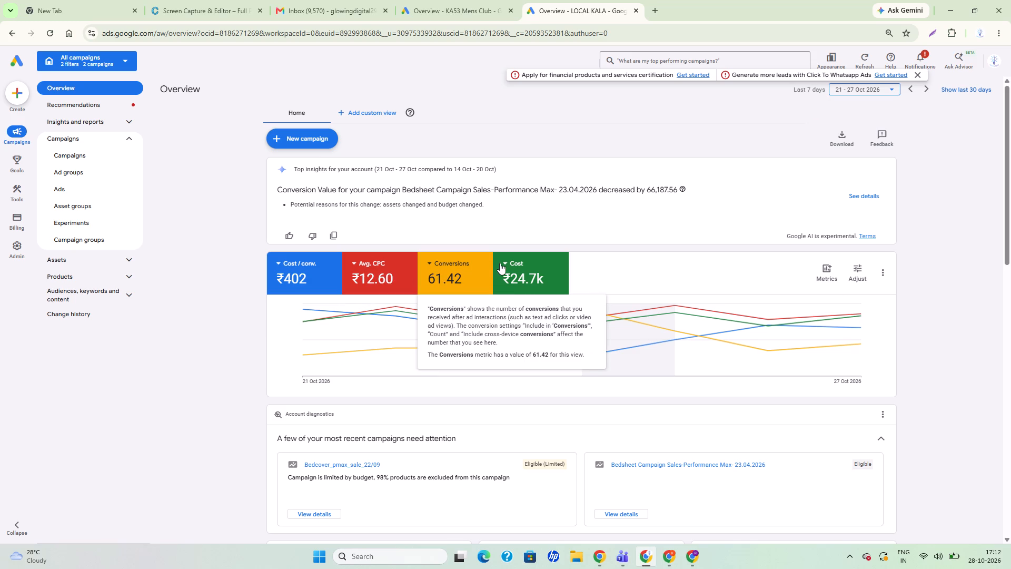
Replace the Avg. CPC metric in the all-campaigns performance chart with Conv. value / cost.
{"action": "left_click", "coordinate": [354, 262]}
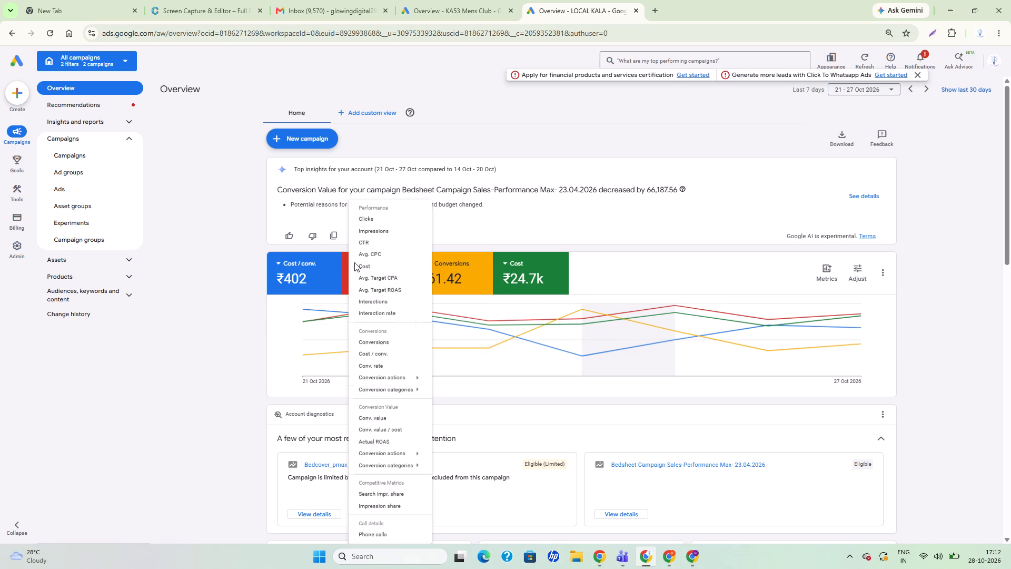
{"action": "left_click", "coordinate": [388, 433]}
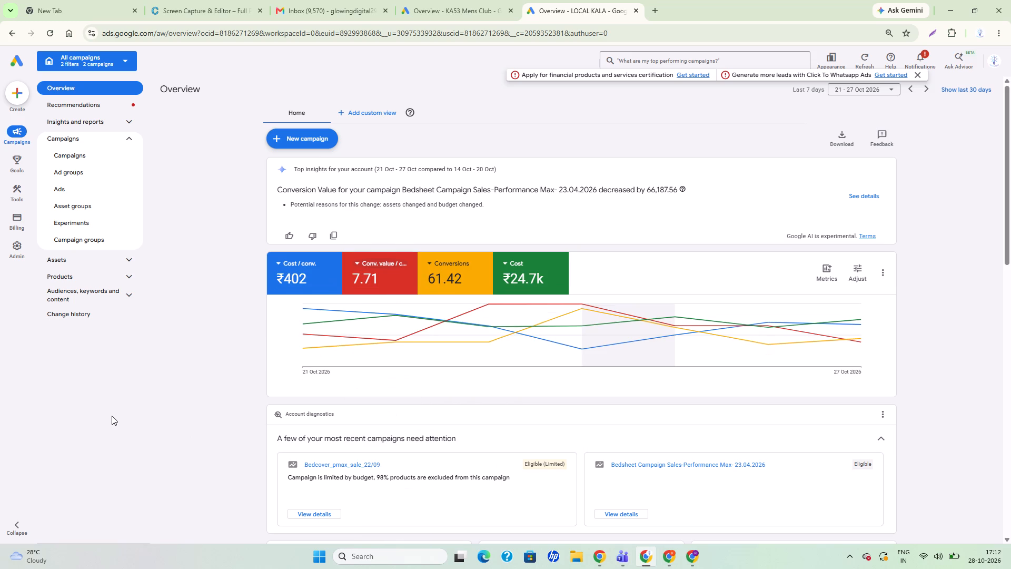
{"action": "key", "text": "Print"}
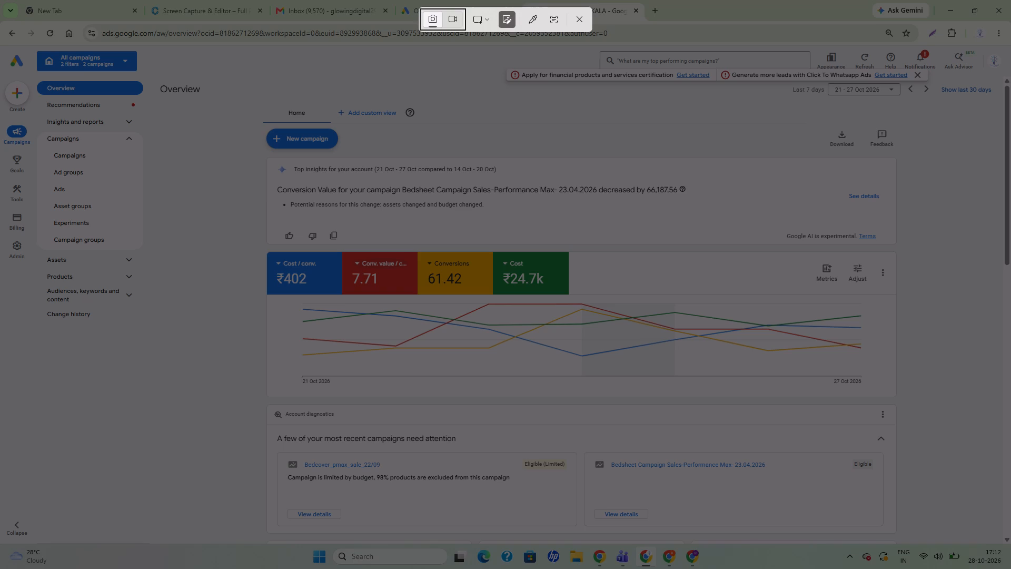
{"action": "left_click_drag", "start_coordinate": [259, 248], "coordinate": [549, 452]}
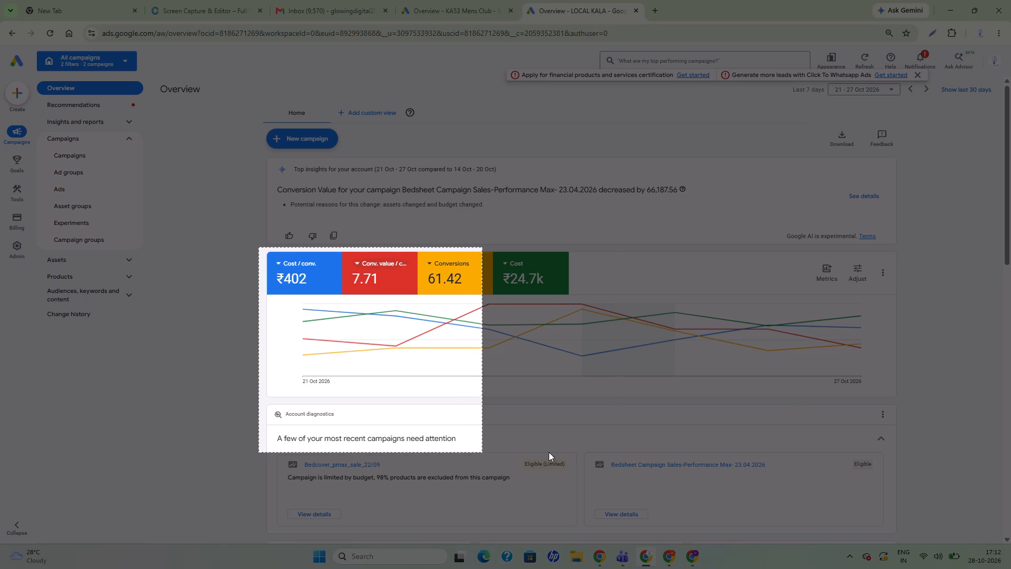
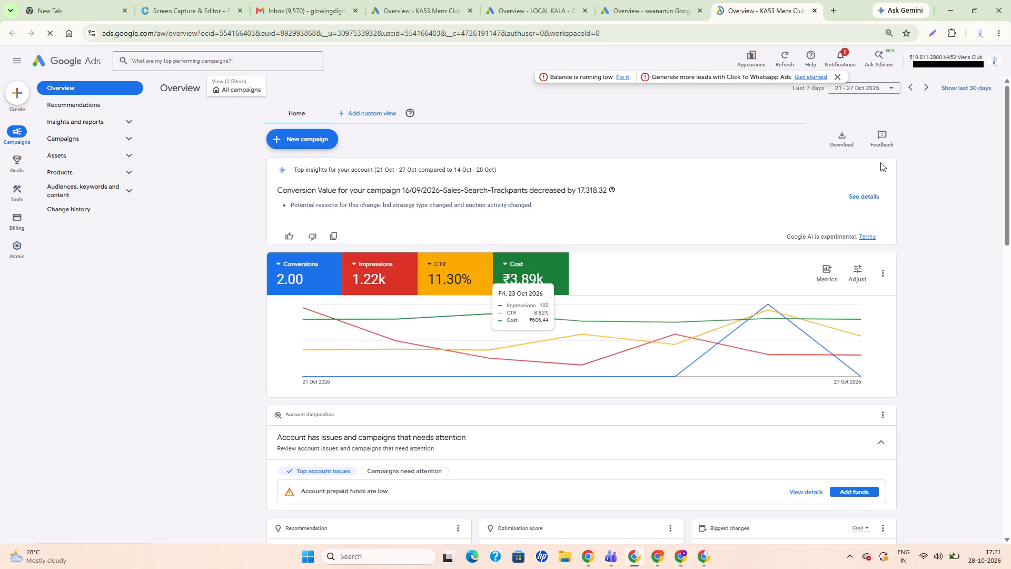
Set the KA53 Mens Club overview's date range to the last 7 days.
{"action": "left_click", "coordinate": [870, 85]}
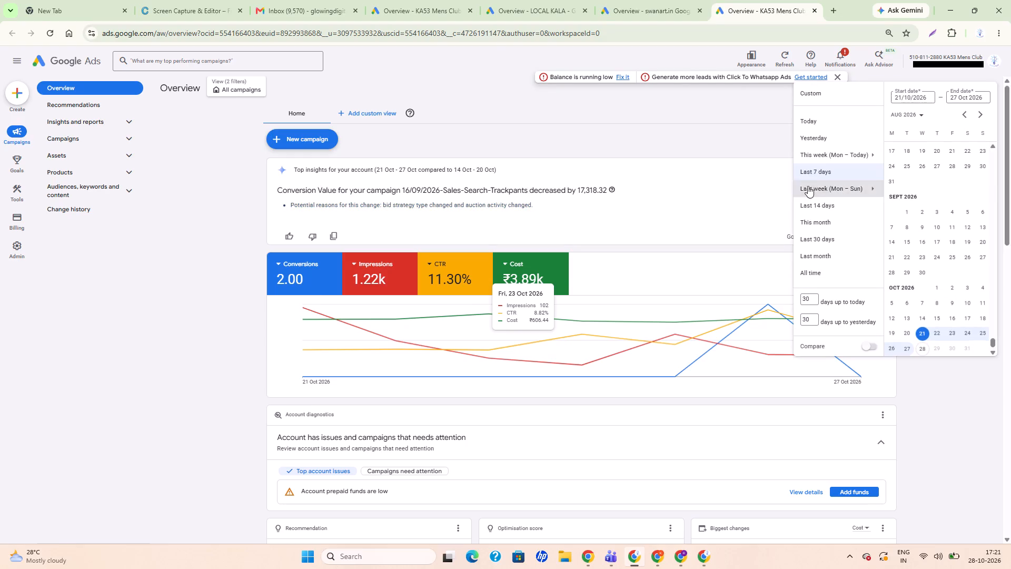
{"action": "left_click", "coordinate": [827, 170]}
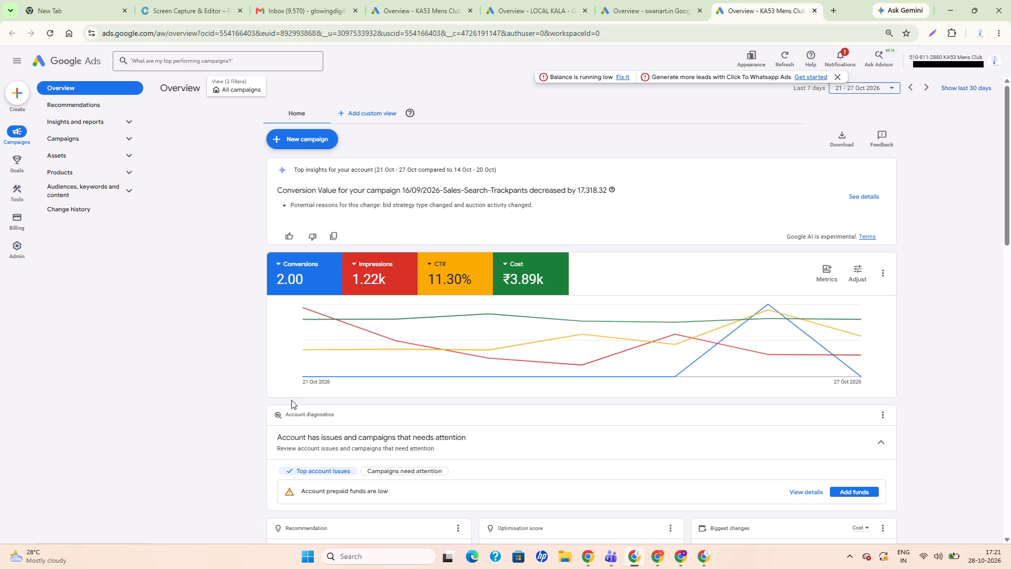
Look through the list of Google Ads accounts available to the Glowing Digital login.
{"action": "left_click", "coordinate": [993, 57]}
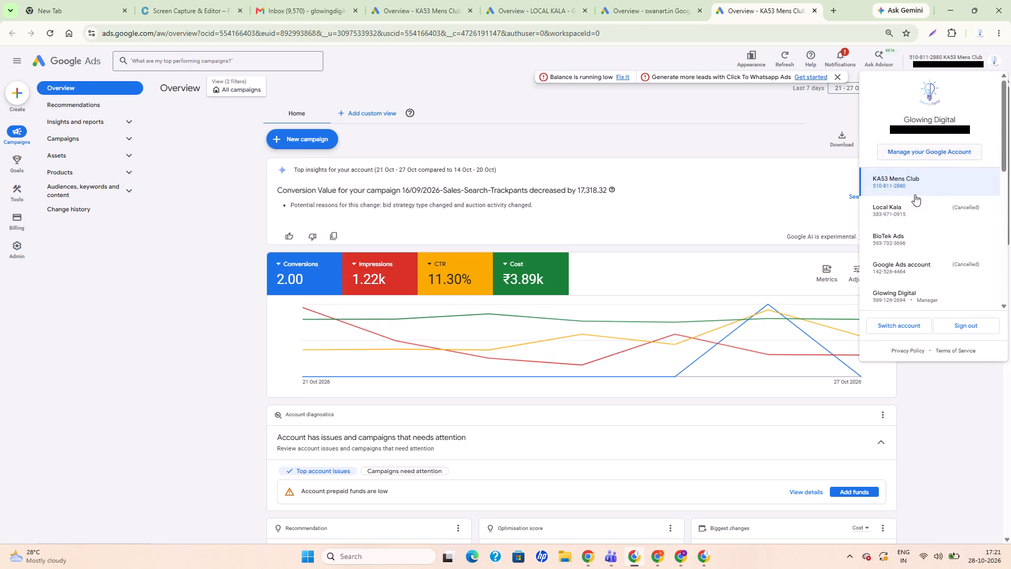
{"action": "scroll", "coordinate": [909, 261], "scroll_direction": "down", "scroll_amount": 4}
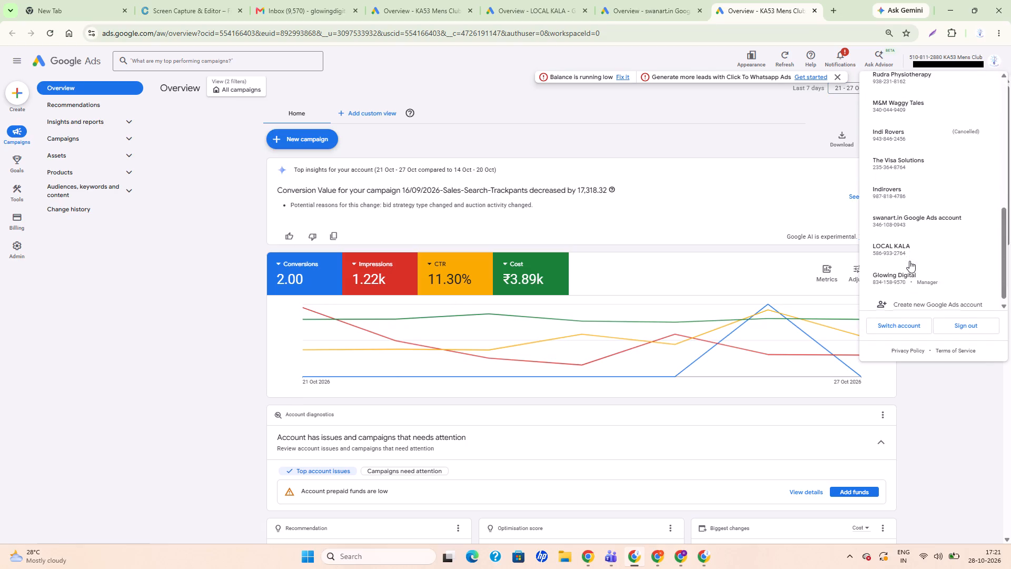
{"action": "scroll", "coordinate": [909, 261], "scroll_direction": "down", "scroll_amount": 2}
{"action": "scroll", "coordinate": [909, 261], "scroll_direction": "up", "scroll_amount": 1}
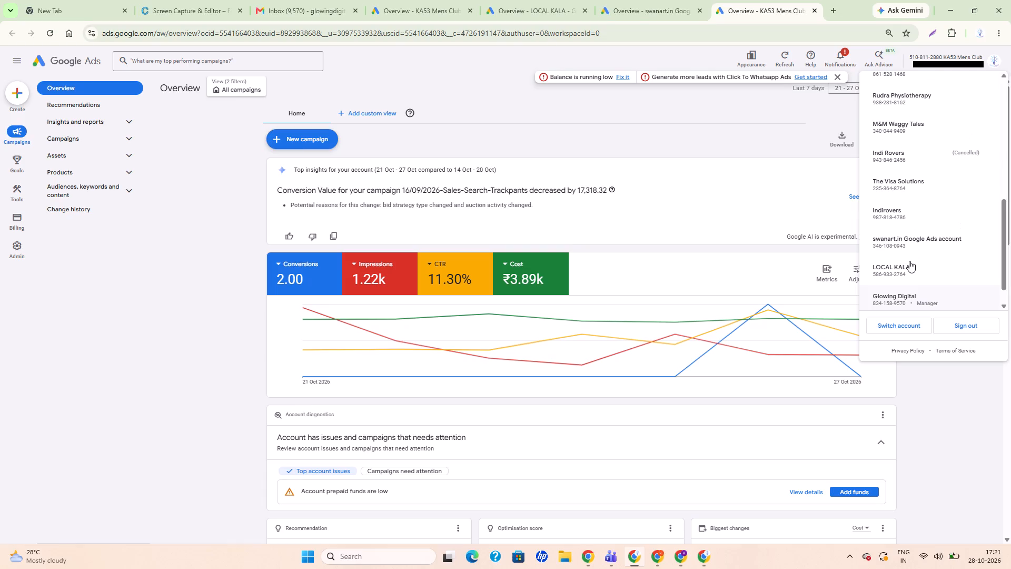
{"action": "scroll", "coordinate": [909, 261], "scroll_direction": "up", "scroll_amount": 1}
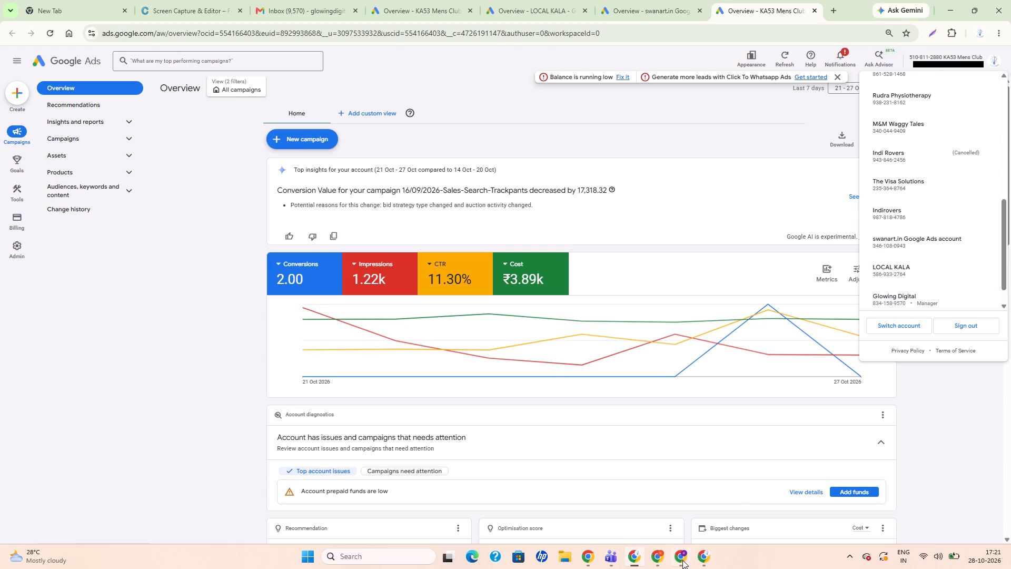
Switch to the other Chrome profile's window with KA53 Mens Club open and look through its Google Ads account list.
{"action": "left_click", "coordinate": [682, 560]}
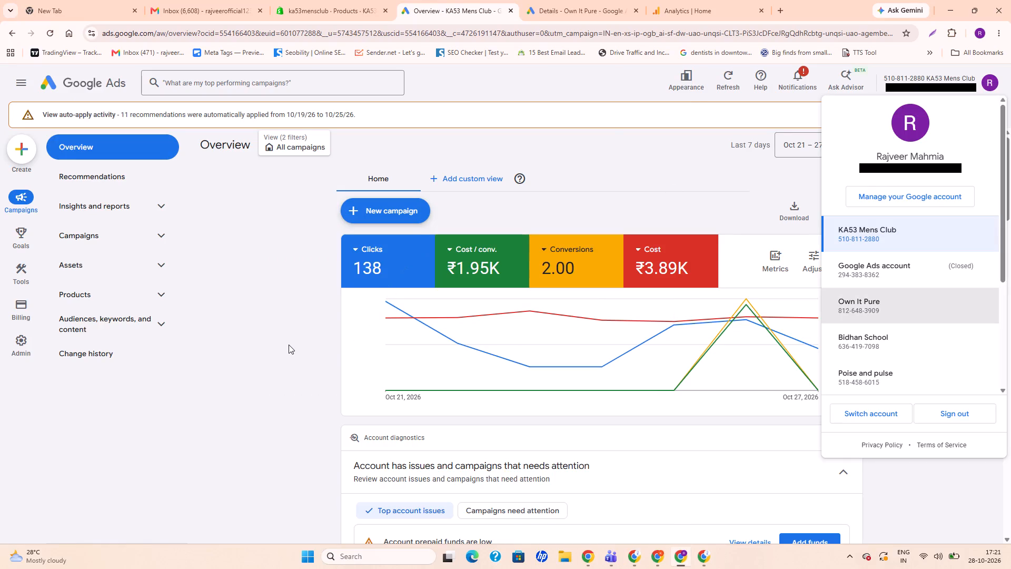
{"action": "left_click", "coordinate": [289, 345]}
{"action": "left_click", "coordinate": [995, 81]}
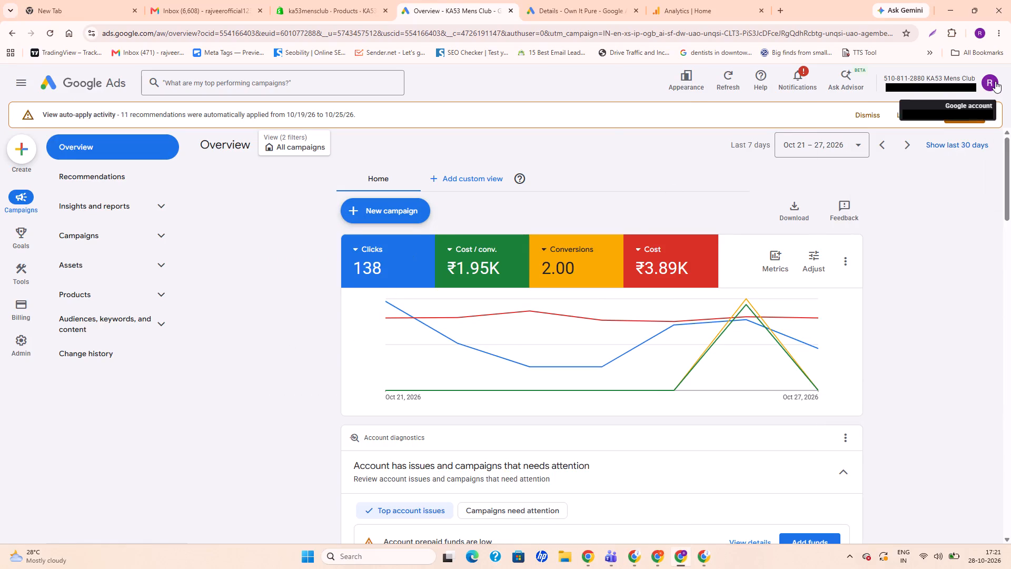
{"action": "scroll", "coordinate": [903, 322], "scroll_direction": "right", "scroll_amount": 1}
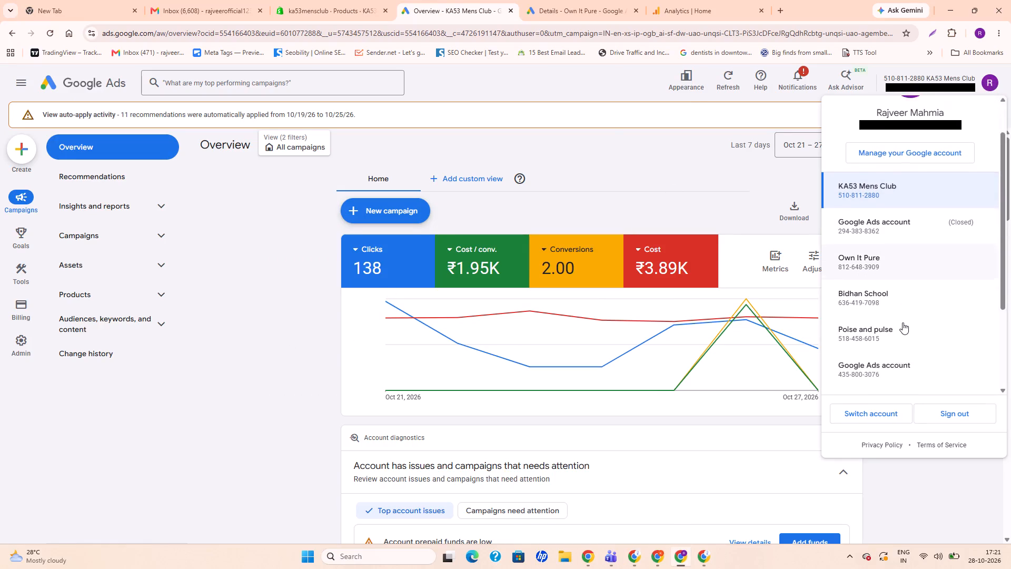
{"action": "scroll", "coordinate": [903, 322], "scroll_direction": "down", "scroll_amount": 4}
{"action": "scroll", "coordinate": [903, 322], "scroll_direction": "up", "scroll_amount": 5}
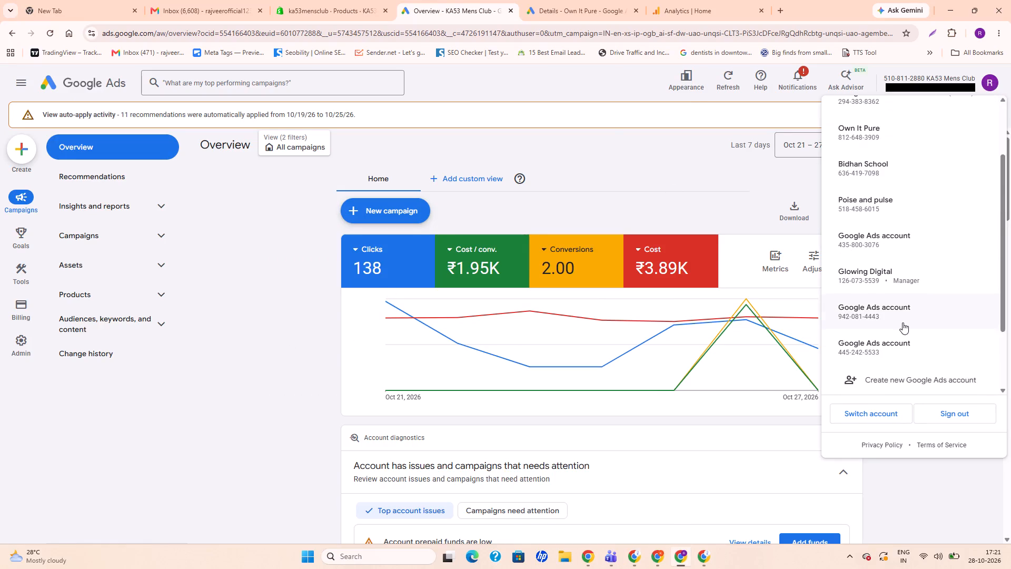
{"action": "scroll", "coordinate": [903, 322], "scroll_direction": "up", "scroll_amount": 3}
{"action": "left_click", "coordinate": [245, 422]}
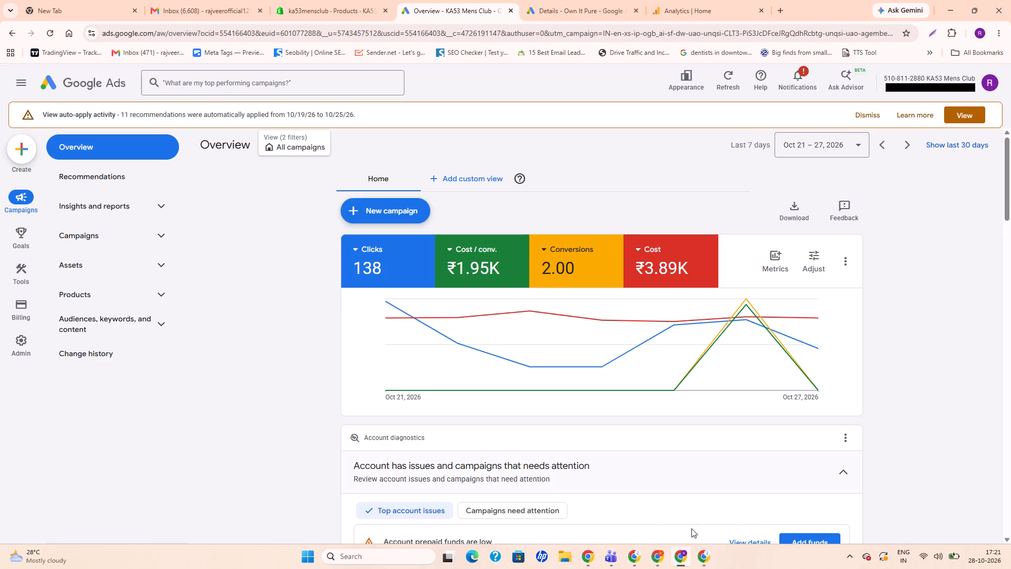
Open Google Ads in the Global Infotech Solutions Chrome profile.
{"action": "right_click", "coordinate": [632, 560]}
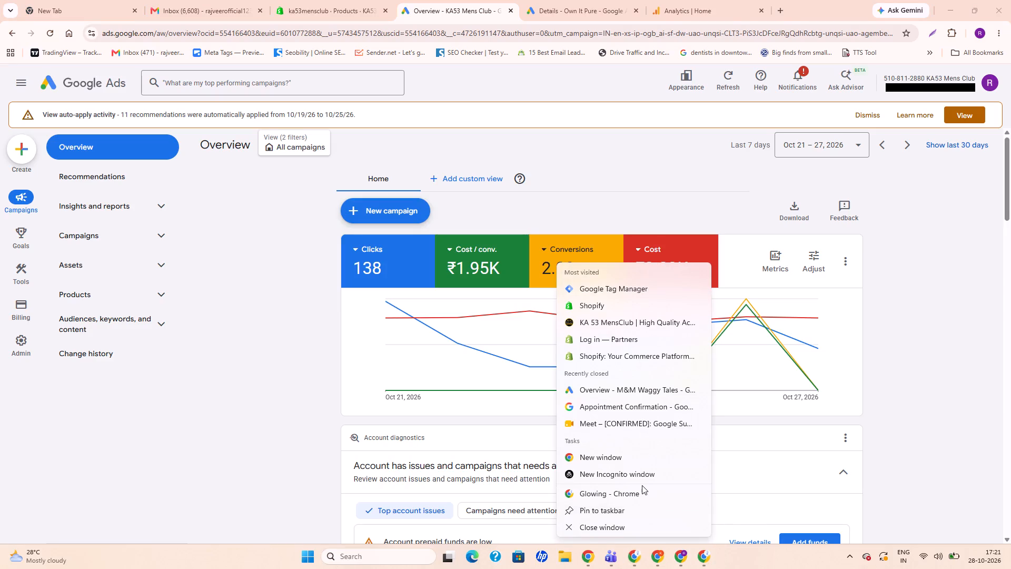
{"action": "right_click", "coordinate": [589, 555]}
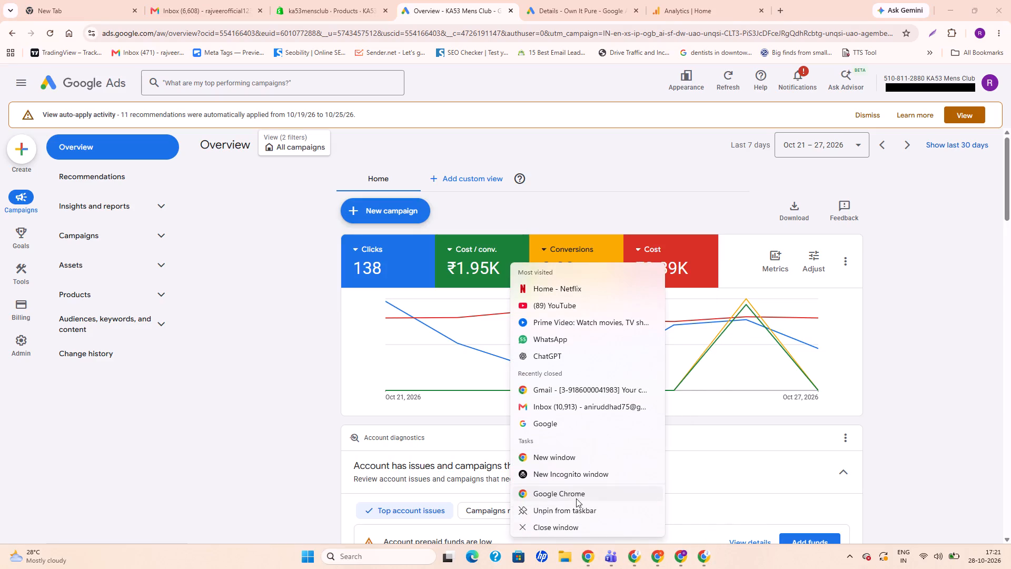
{"action": "left_click", "coordinate": [576, 498]}
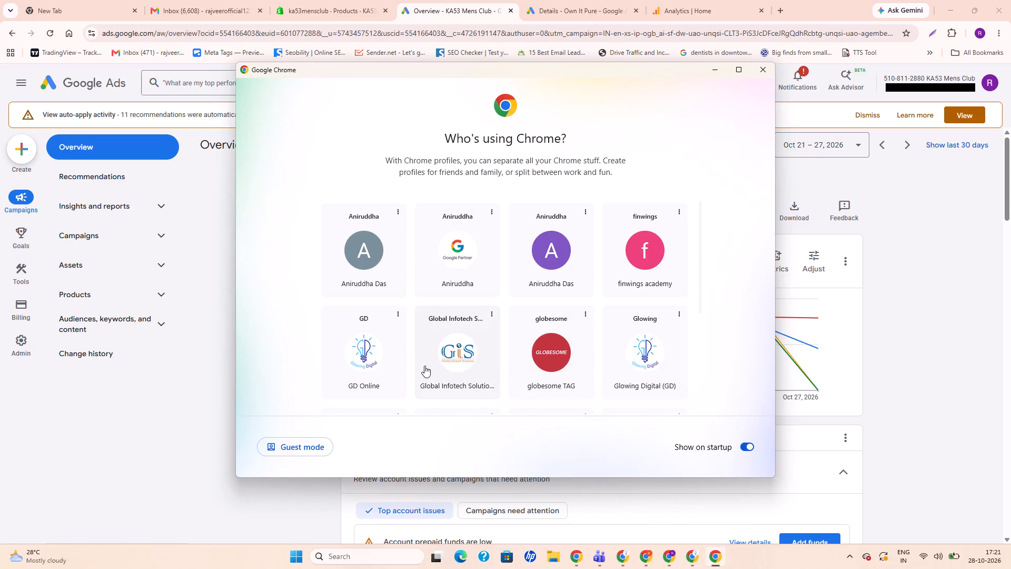
{"action": "left_click", "coordinate": [446, 358]}
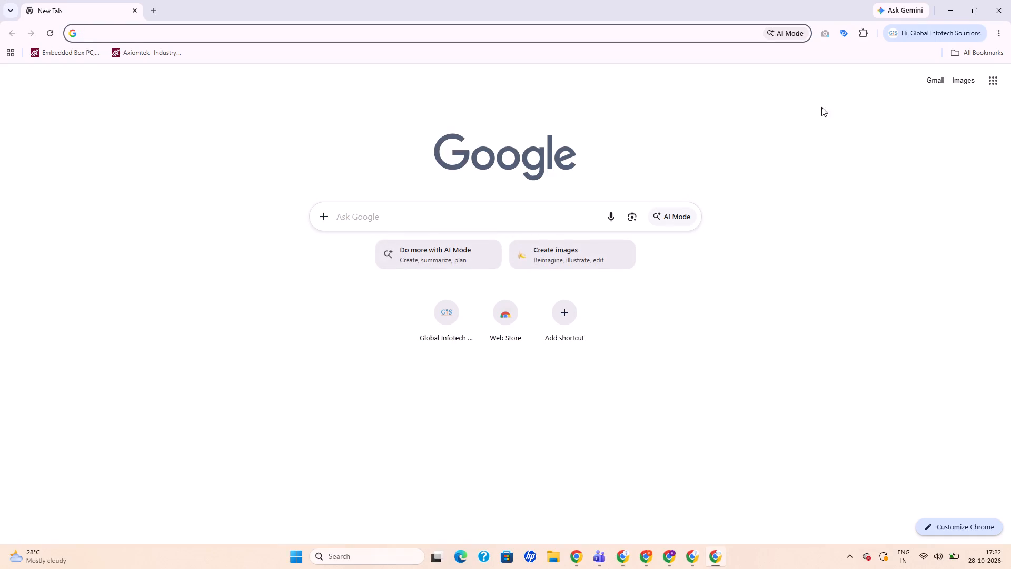
{"action": "left_click", "coordinate": [995, 85]}
{"action": "scroll", "coordinate": [891, 275], "scroll_direction": "down", "scroll_amount": 4}
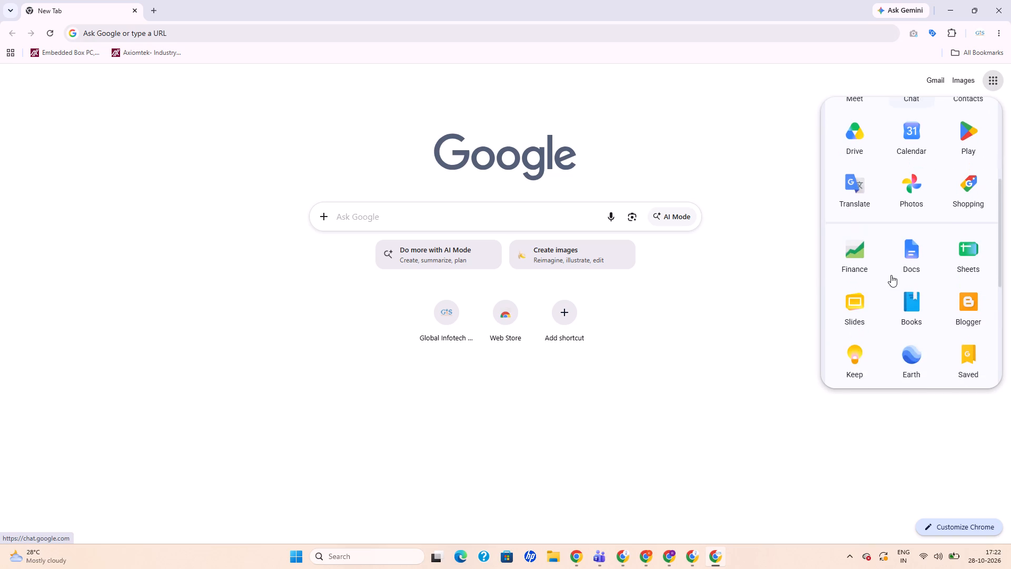
{"action": "scroll", "coordinate": [891, 275], "scroll_direction": "down", "scroll_amount": 4}
{"action": "scroll", "coordinate": [891, 275], "scroll_direction": "up", "scroll_amount": 1}
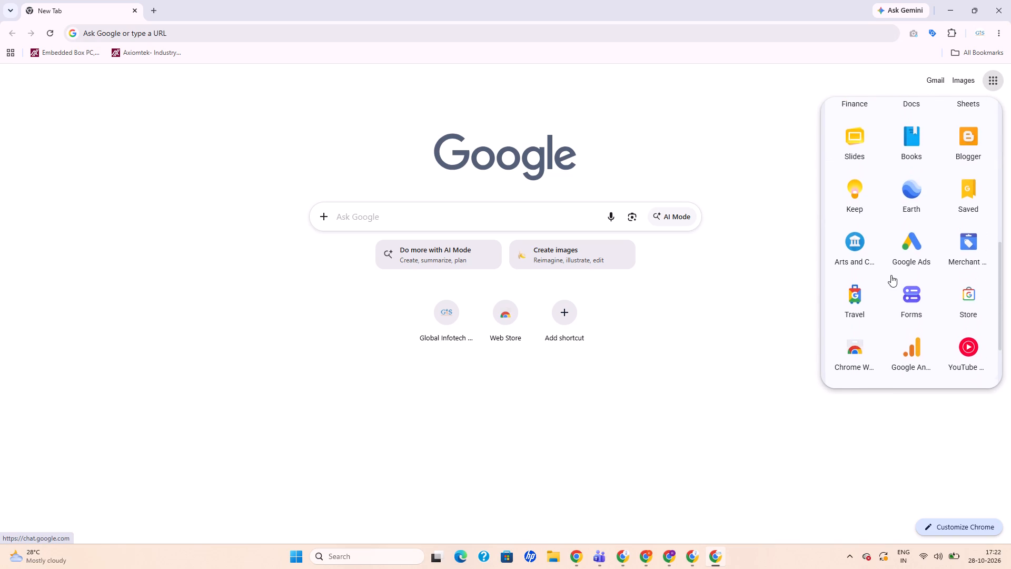
{"action": "left_click", "coordinate": [913, 247]}
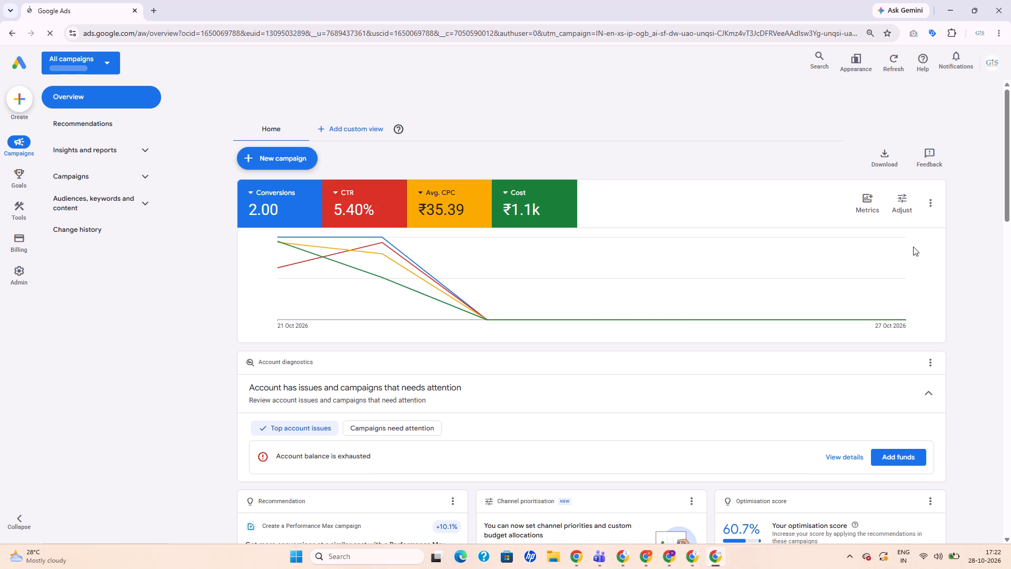
Review the billing summary of the Global Infotech Solutions ads account, closing its window when done.
{"action": "left_click", "coordinate": [13, 249]}
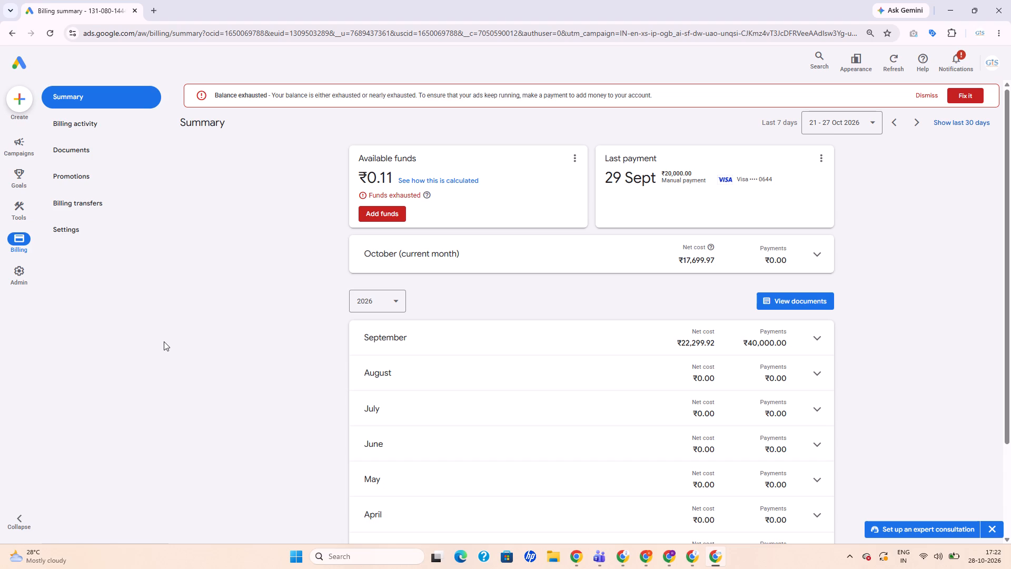
{"action": "left_click", "coordinate": [1000, 4]}
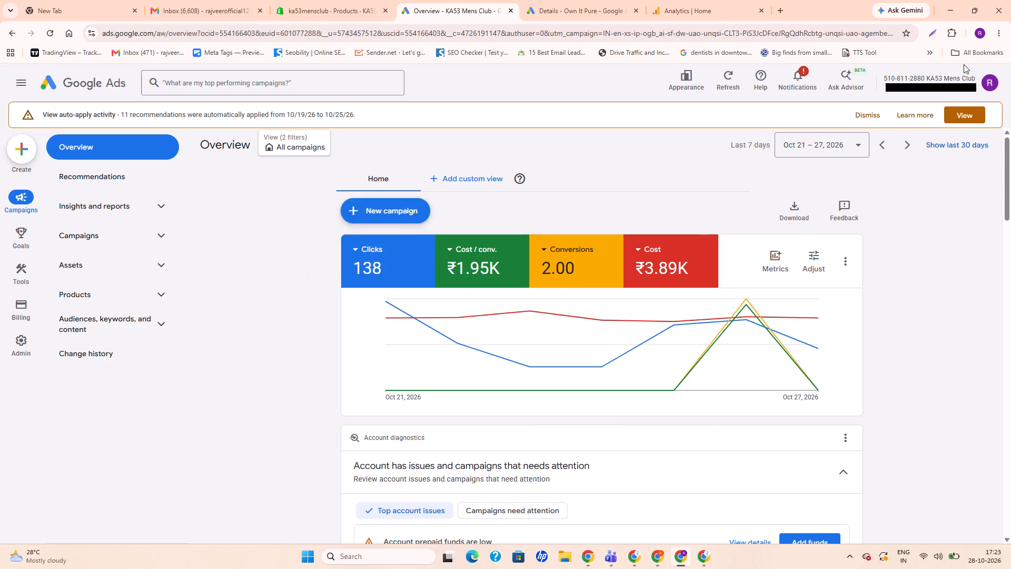
Close the browser window showing the KA53 Mens Club Google Ads overview.
{"action": "left_click", "coordinate": [1001, 6]}
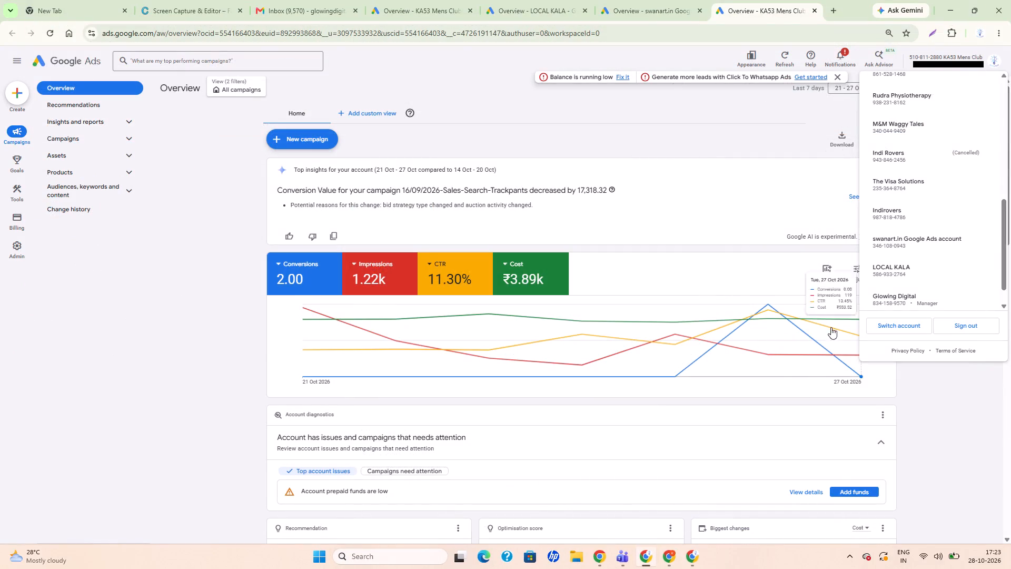
Switch to the Chrome window with the KA 53 Mens Club Meta pages and bring up Ads Manager.
{"action": "left_click", "coordinate": [675, 561]}
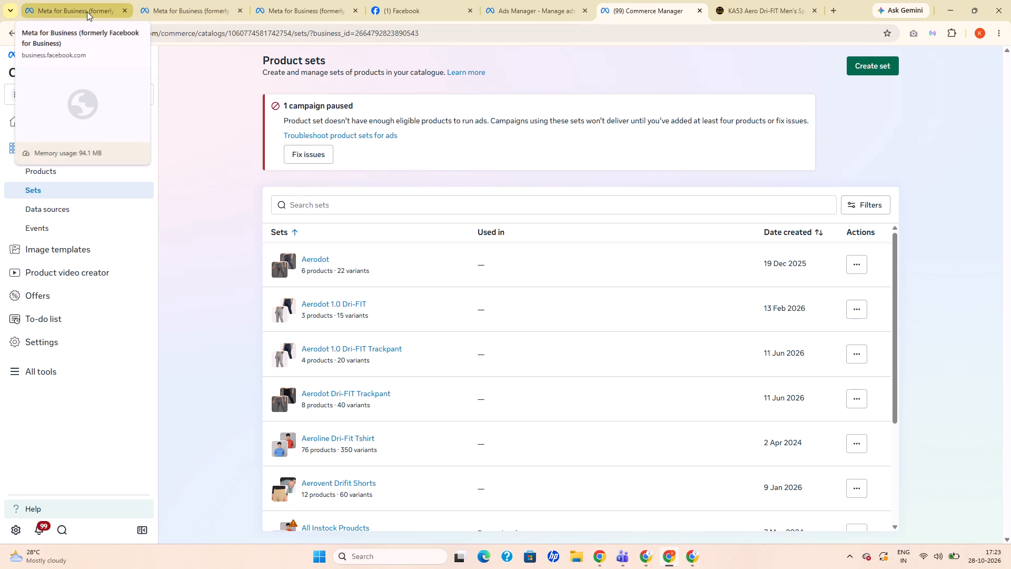
{"action": "left_click", "coordinate": [428, 0]}
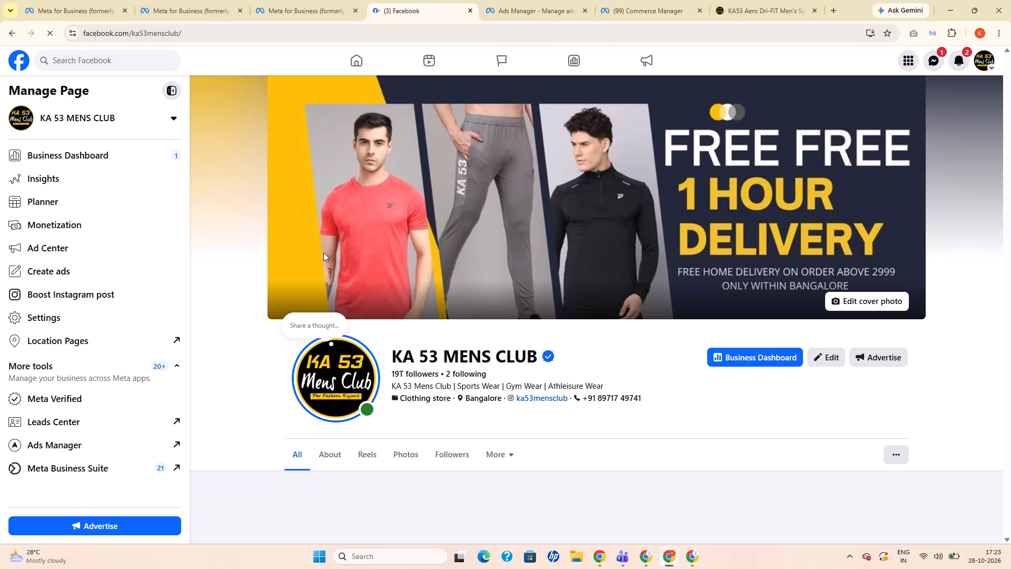
{"action": "left_click", "coordinate": [533, 14]}
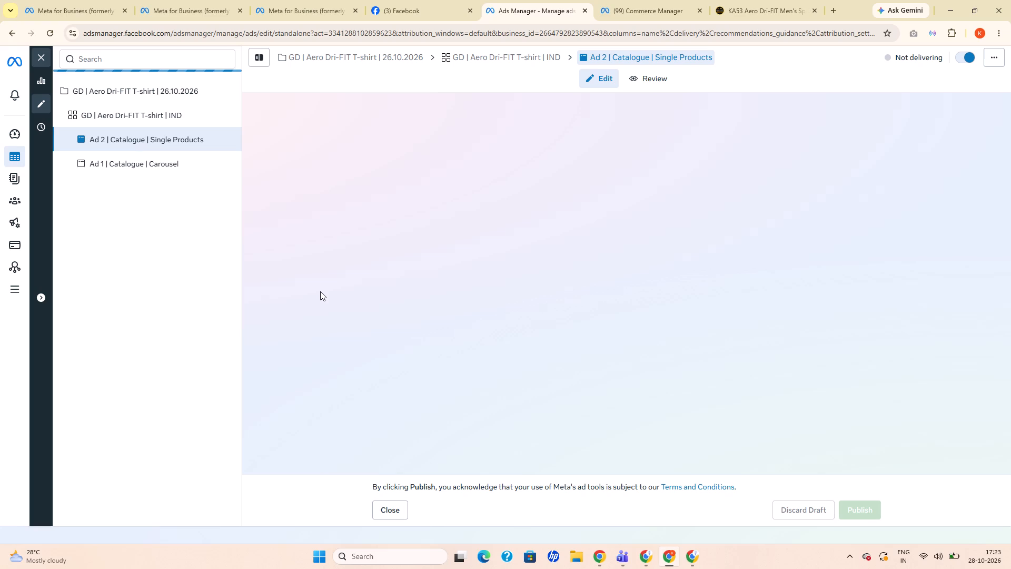
Close the Ad 2 | Catalogue | Single Products editor and look over the campaign list of the Ka 53 Mens Club store account.
{"action": "left_click", "coordinate": [47, 56]}
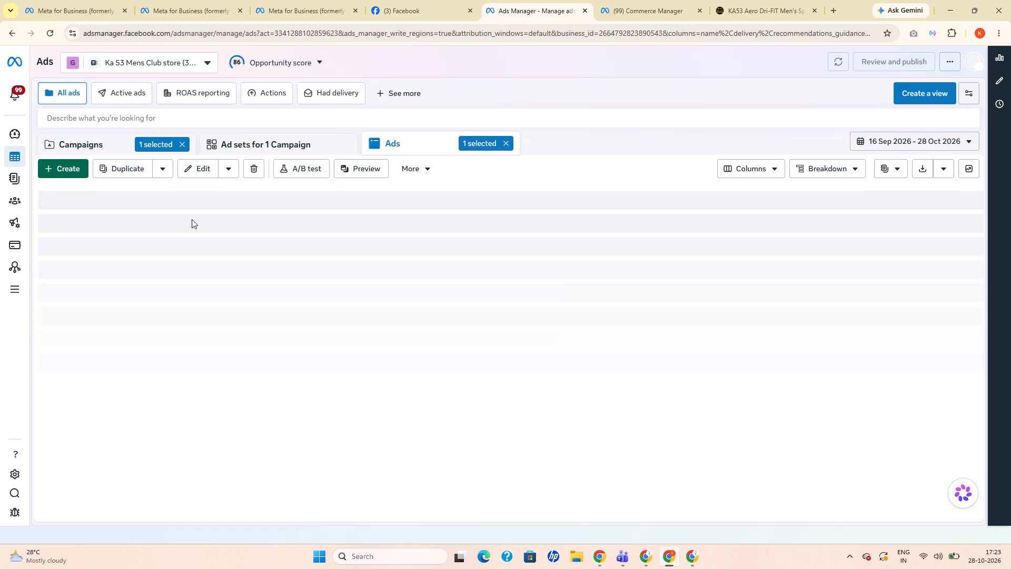
{"action": "left_click", "coordinate": [97, 139]}
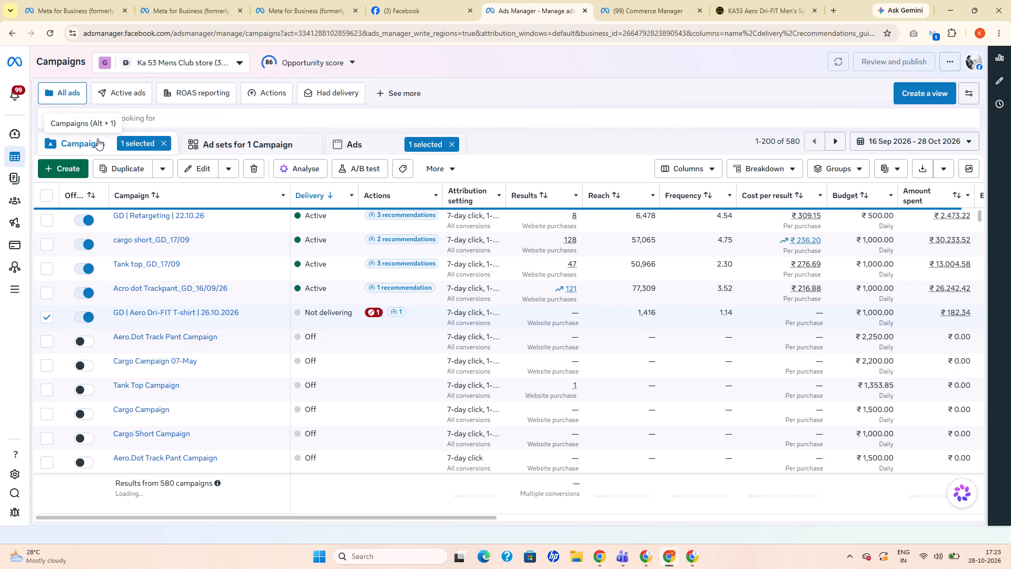
{"action": "scroll", "coordinate": [389, 390], "scroll_direction": "up", "scroll_amount": 1}
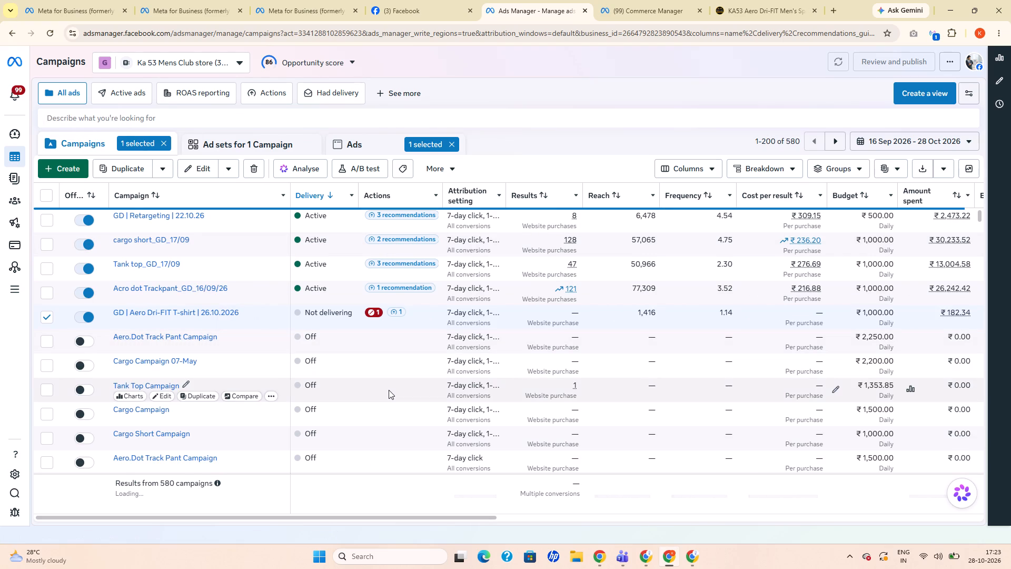
{"action": "scroll", "coordinate": [389, 390], "scroll_direction": "up", "scroll_amount": 3}
{"action": "scroll", "coordinate": [389, 390], "scroll_direction": "right", "scroll_amount": 1}
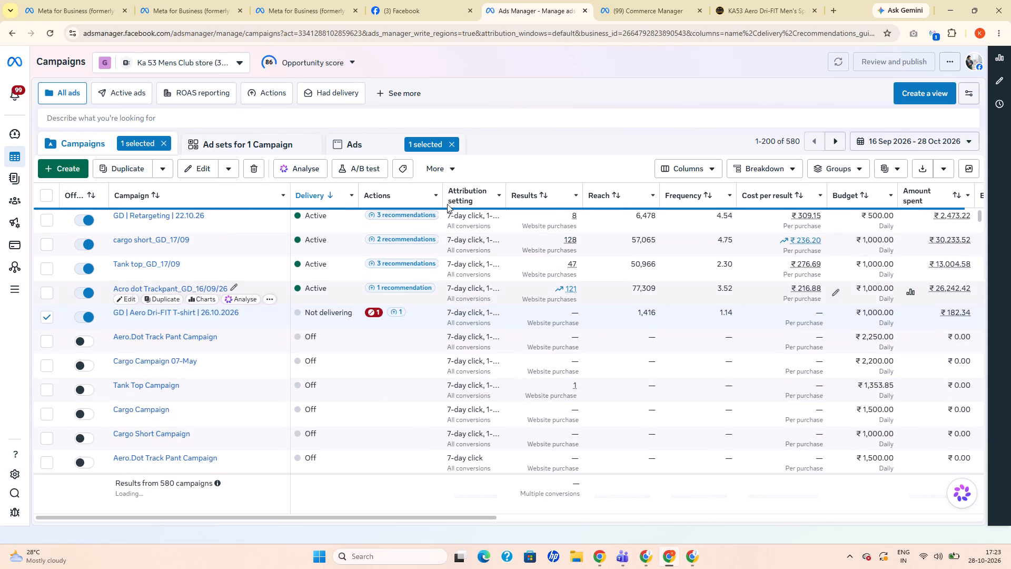
In Meta Ads Manager, clear the ad and campaign selections for Ka 53 Mens Club store and review the campaigns' performance columns.
{"action": "left_click", "coordinate": [453, 146]}
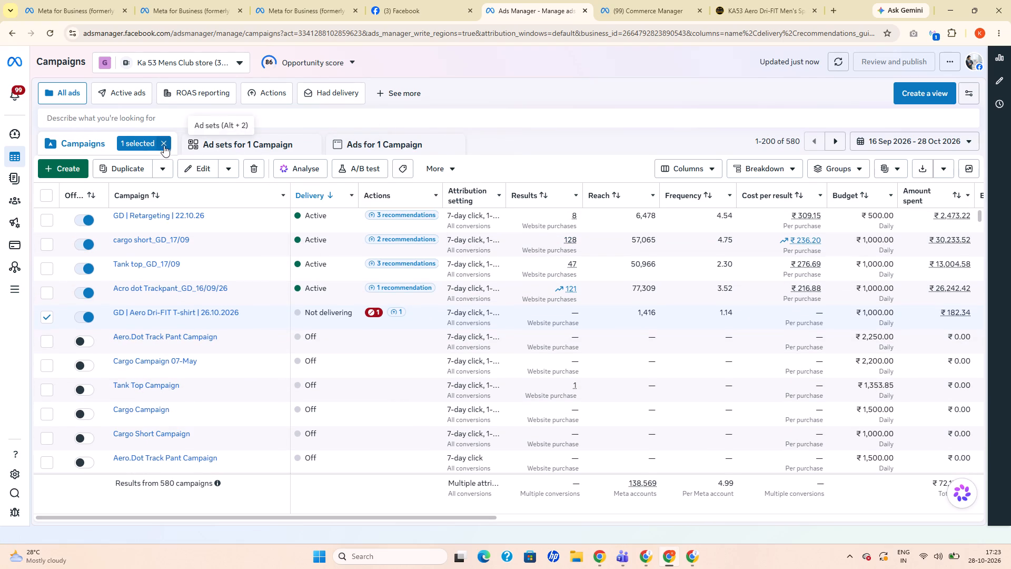
{"action": "left_click", "coordinate": [164, 141]}
{"action": "scroll", "coordinate": [496, 271], "scroll_direction": "left", "scroll_amount": 1}
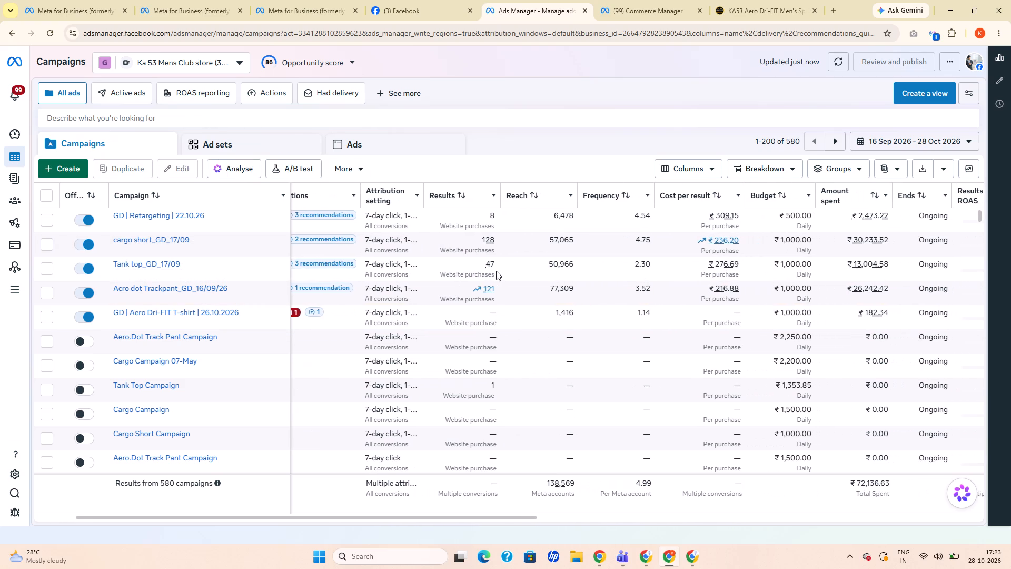
{"action": "scroll", "coordinate": [496, 271], "scroll_direction": "left", "scroll_amount": 3}
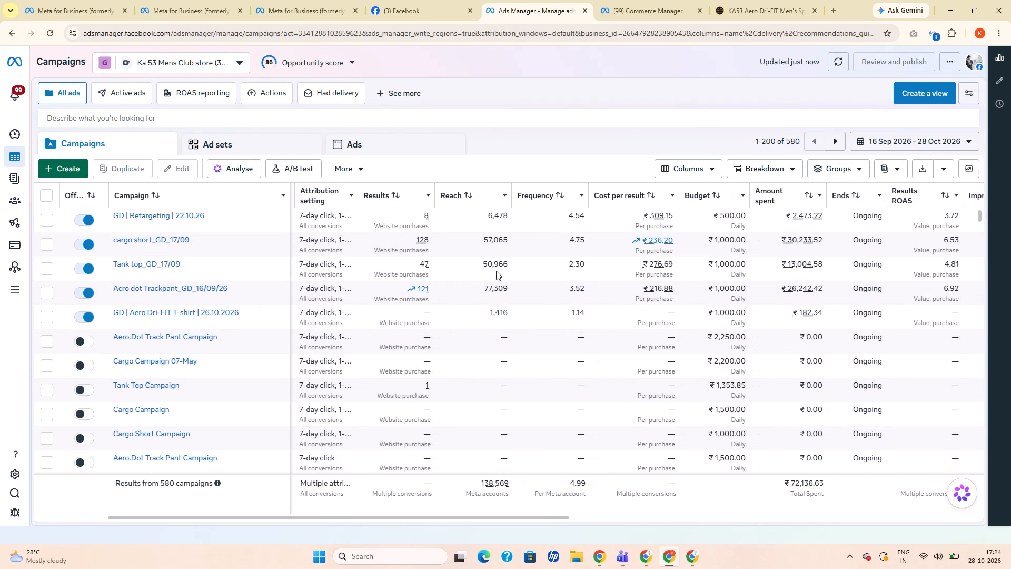
{"action": "scroll", "coordinate": [496, 271], "scroll_direction": "left", "scroll_amount": 1}
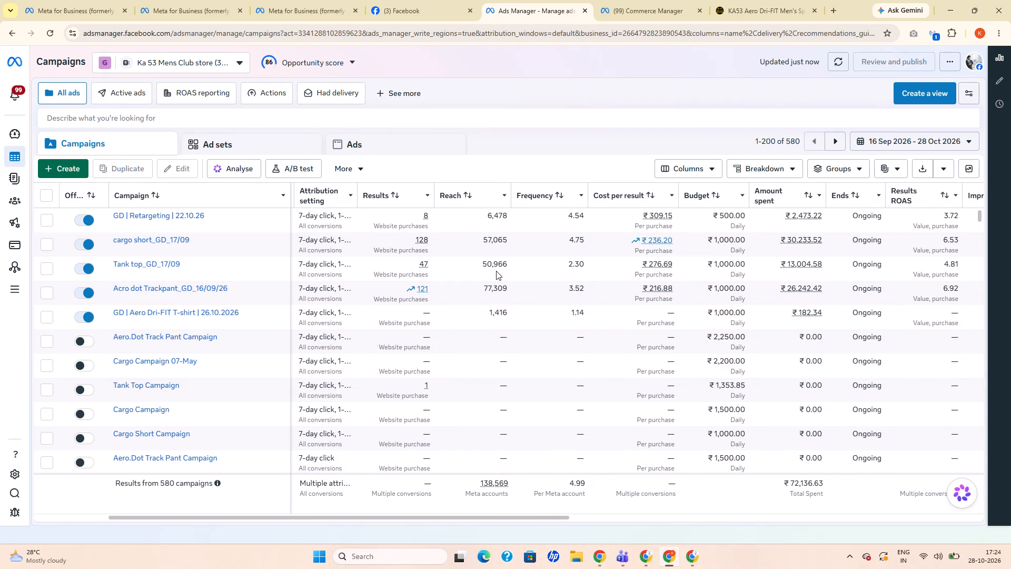
{"action": "scroll", "coordinate": [496, 271], "scroll_direction": "left", "scroll_amount": 2}
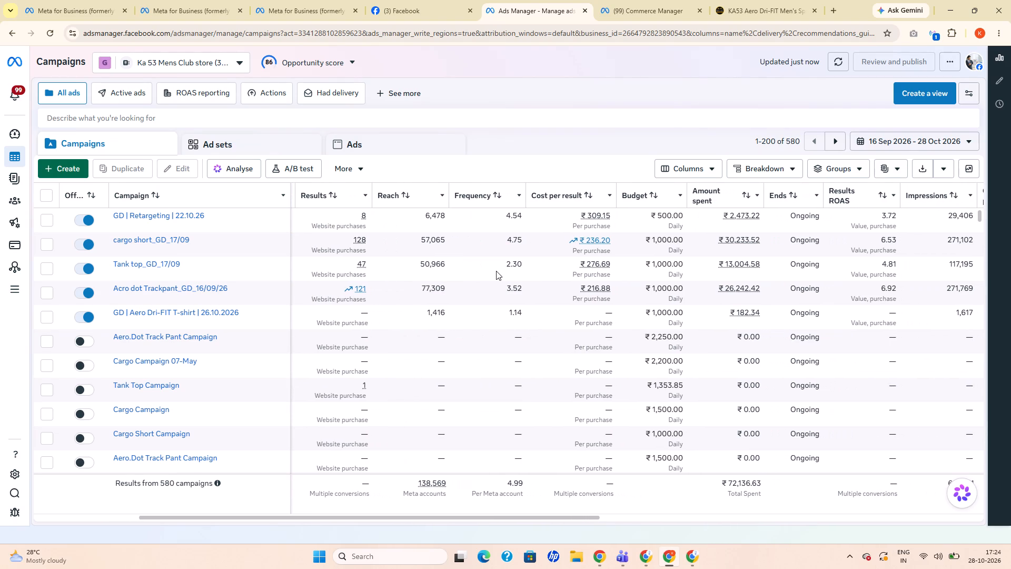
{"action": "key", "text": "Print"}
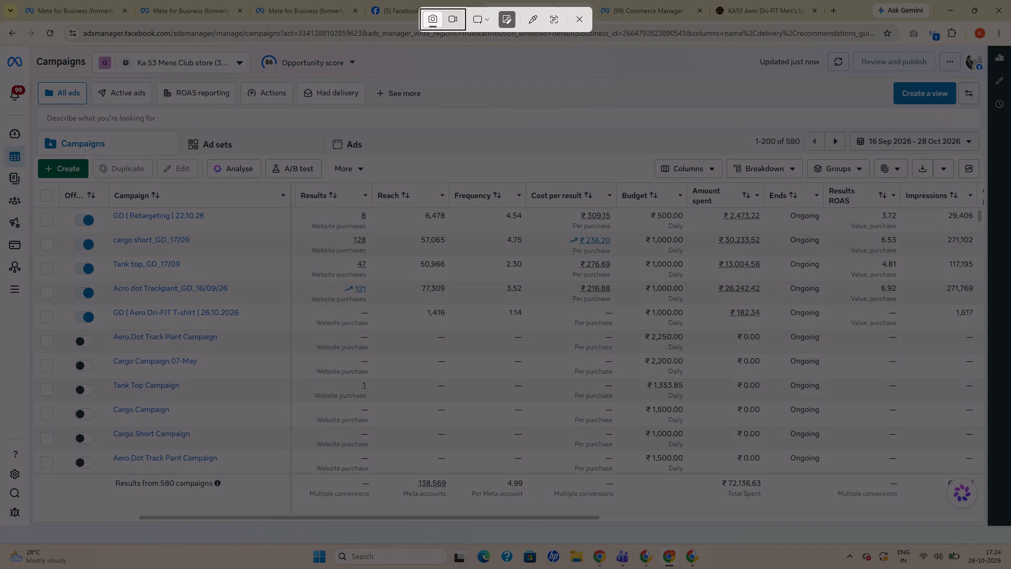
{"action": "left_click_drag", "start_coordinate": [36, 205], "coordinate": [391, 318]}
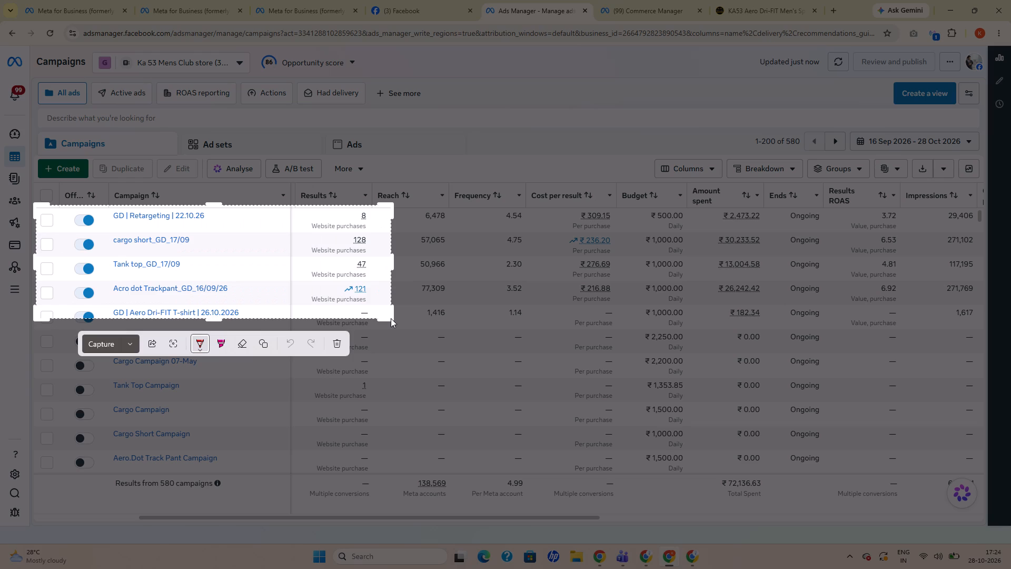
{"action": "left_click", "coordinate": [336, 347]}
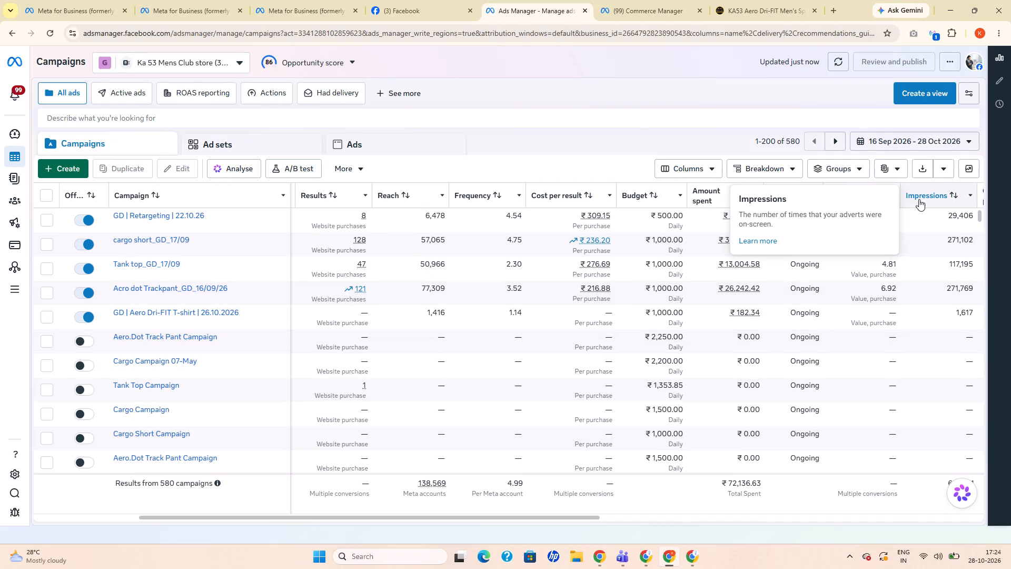
Show the Ka 53 Mens Club store campaign results for the last 7 days.
{"action": "left_click", "coordinate": [947, 135]}
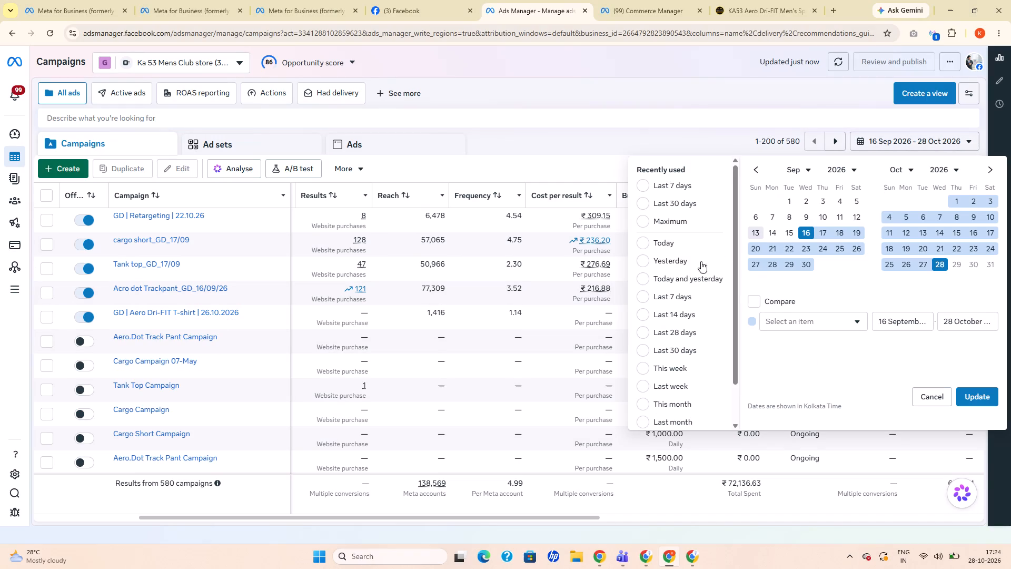
{"action": "left_click", "coordinate": [646, 185]}
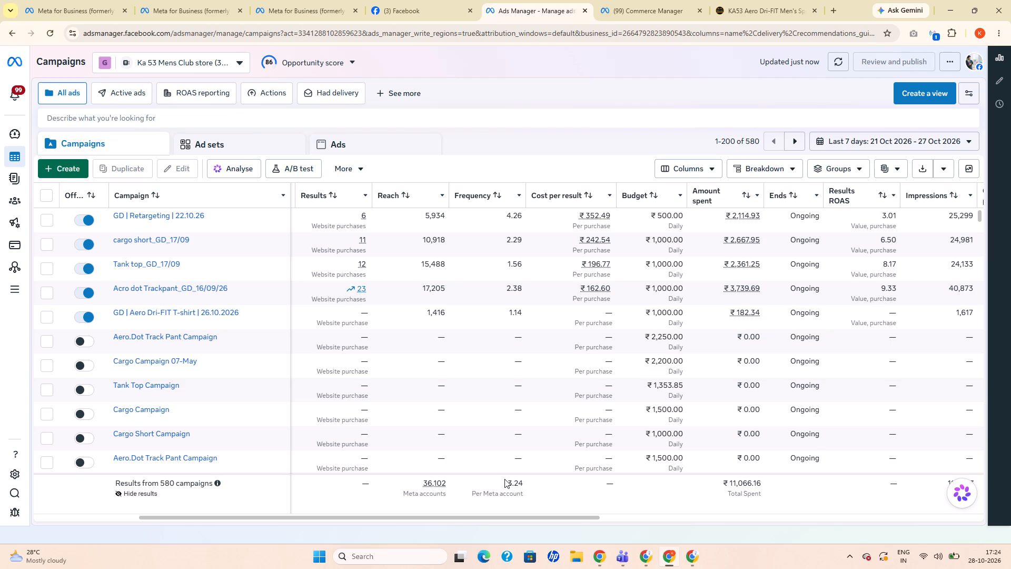
Show the campaign results for 28 October 2026 only.
{"action": "left_click", "coordinate": [920, 142]}
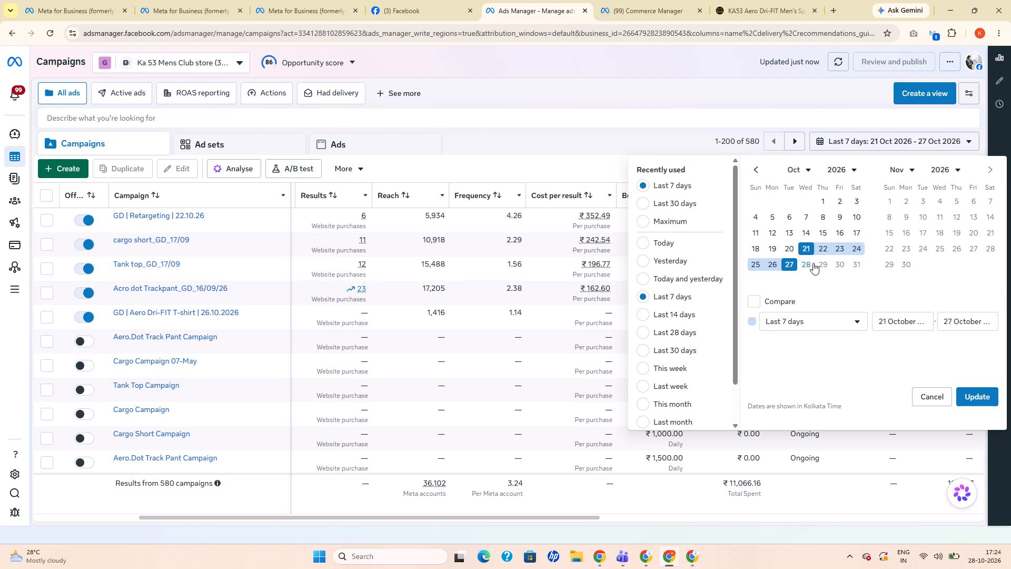
{"action": "left_click", "coordinate": [807, 267]}
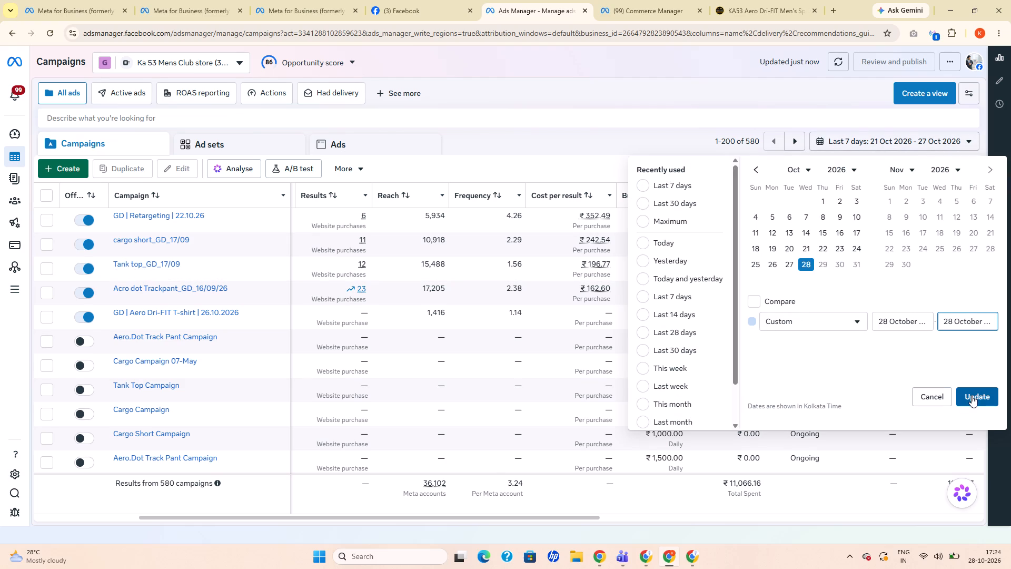
{"action": "left_click", "coordinate": [972, 396]}
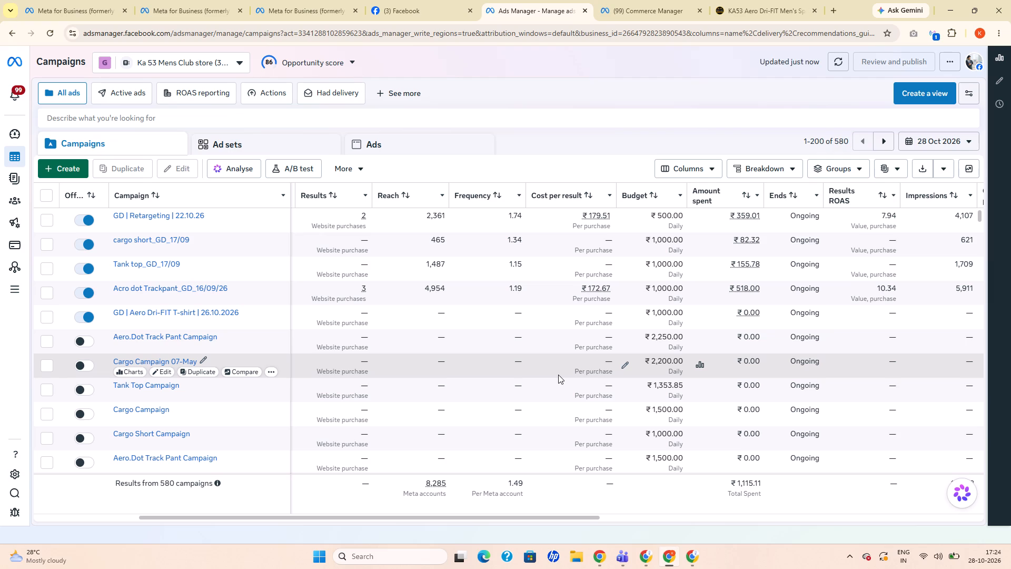
Show the campaign results for 27 to 28 October 2026.
{"action": "left_click", "coordinate": [930, 140]}
{"action": "left_click", "coordinate": [789, 263]}
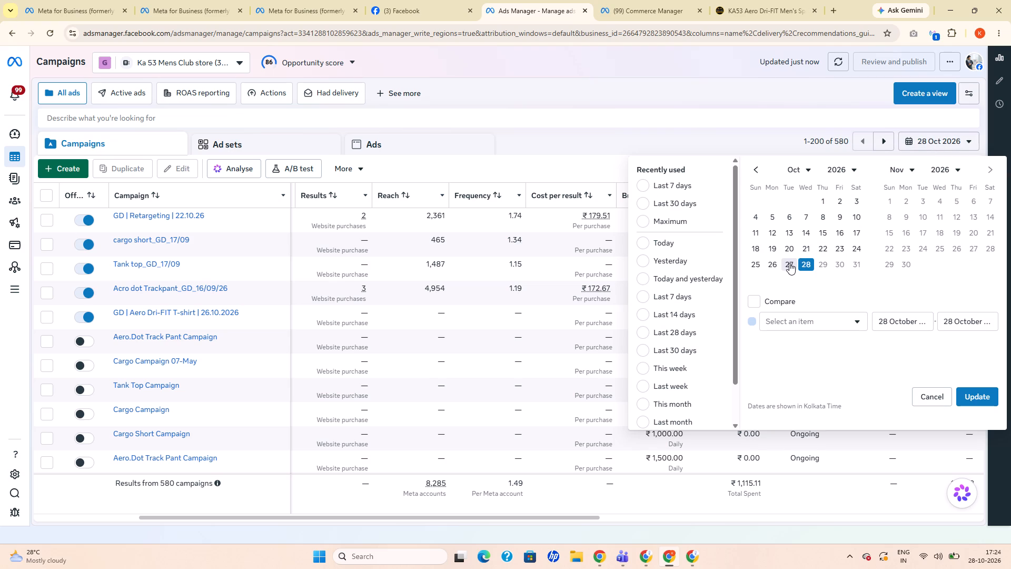
{"action": "left_click", "coordinate": [805, 264]}
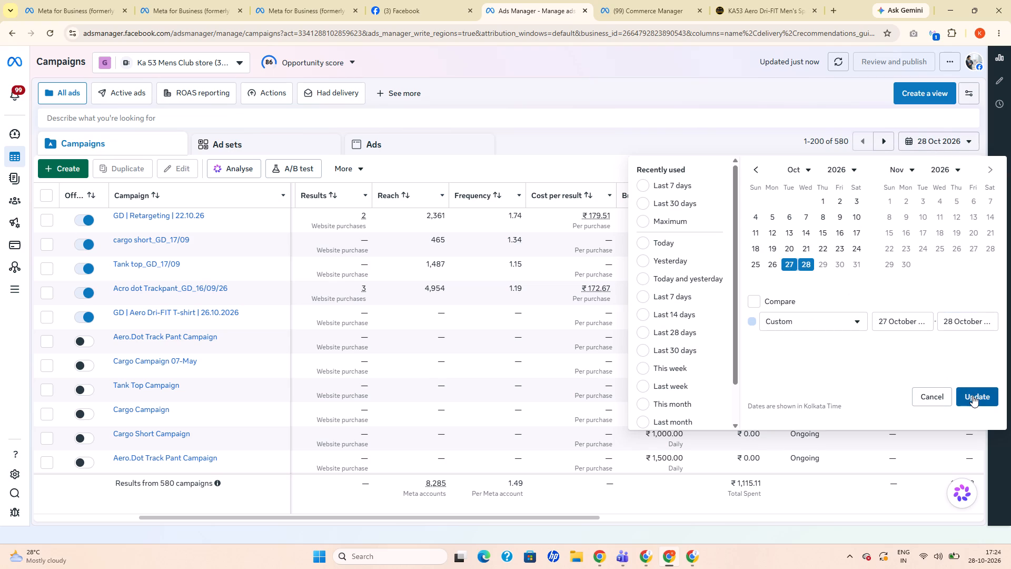
{"action": "left_click", "coordinate": [973, 396]}
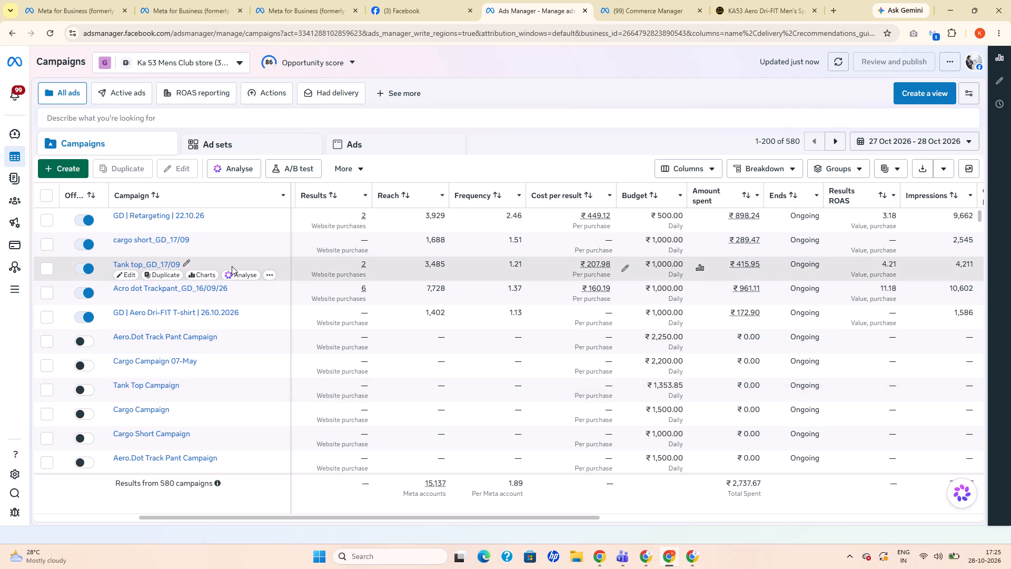
Select the cargo short_GD_17/09 campaign, review its ad sets and ads, and return to the campaign list.
{"action": "left_click", "coordinate": [49, 240]}
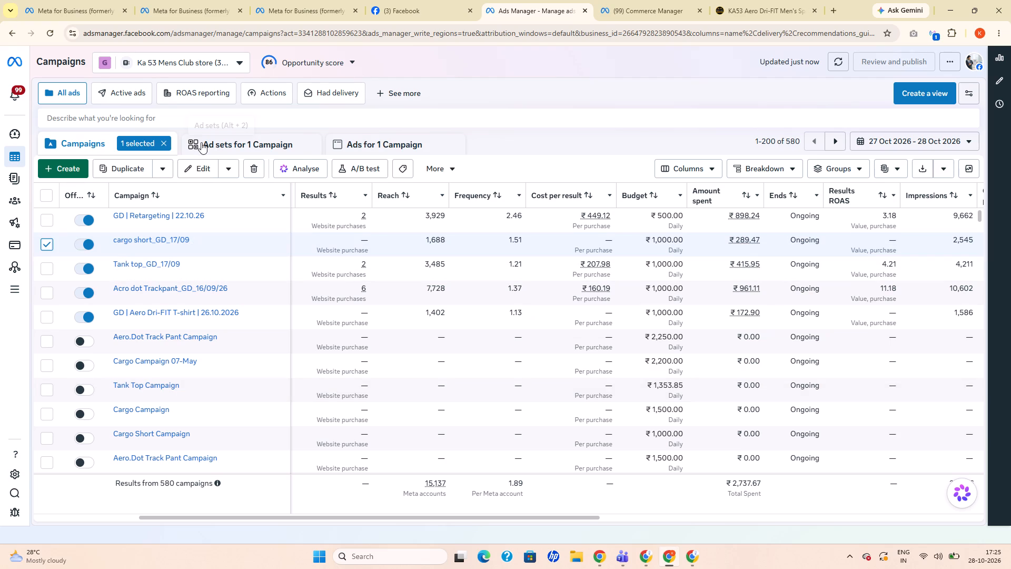
{"action": "left_click", "coordinate": [222, 143]}
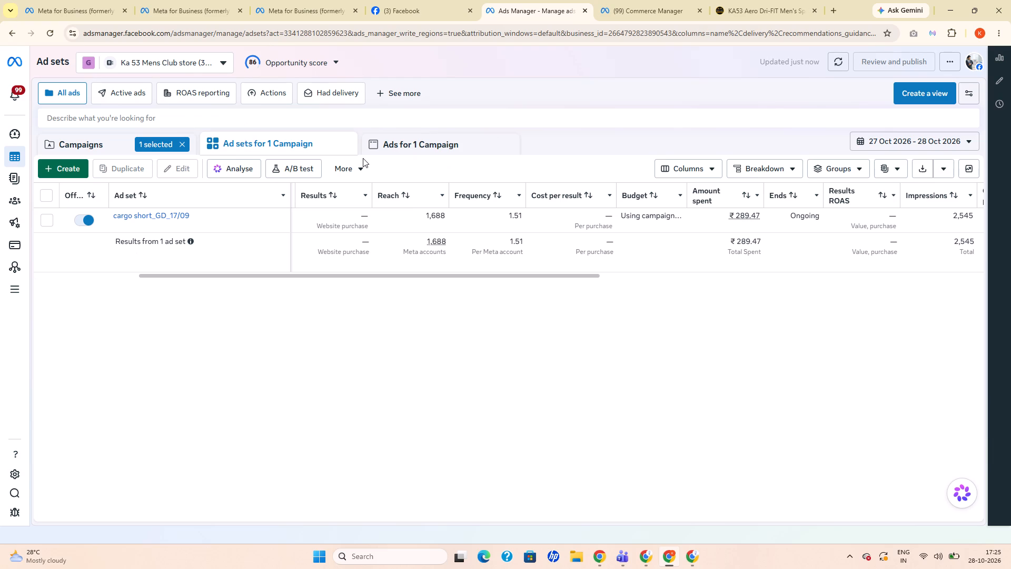
{"action": "left_click", "coordinate": [429, 146]}
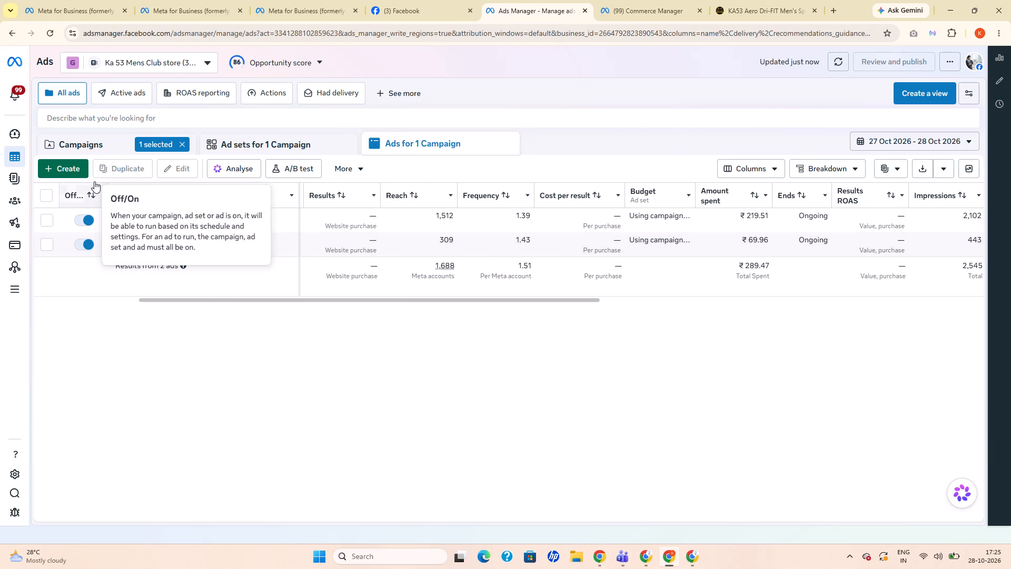
{"action": "left_click", "coordinate": [108, 144]}
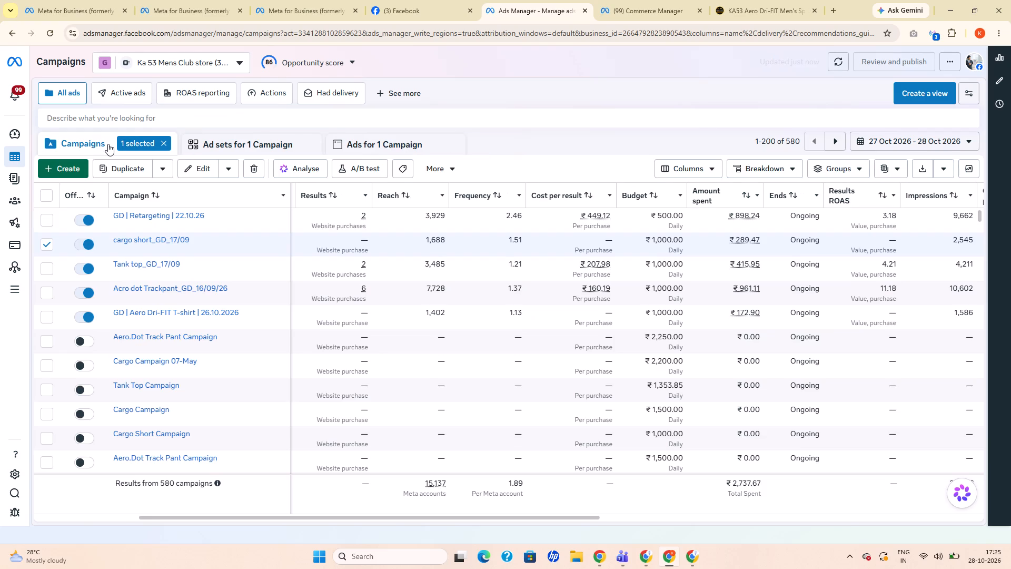
Add the GD | Retargeting | 22.10.26, Tank top_GD_17/09 and Acro dot Trackpant_GD_16/09/26 campaigns to the selection.
{"action": "left_click", "coordinate": [44, 223]}
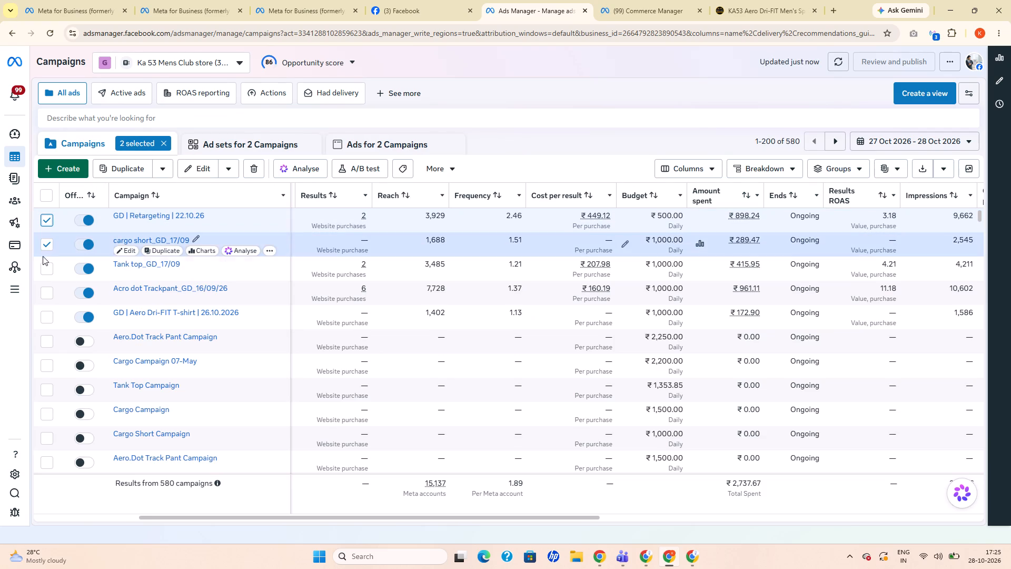
{"action": "left_click", "coordinate": [43, 267]}
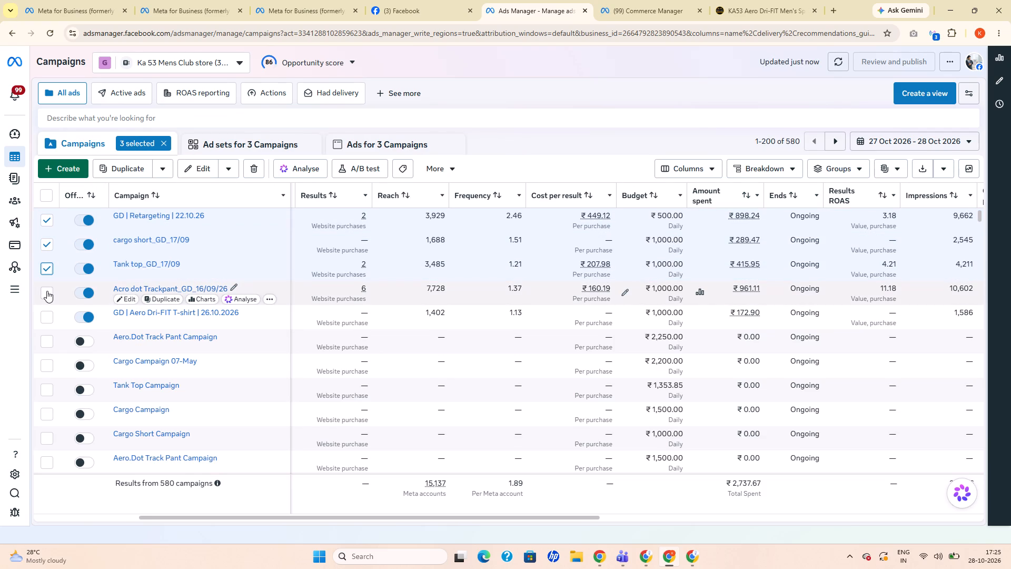
{"action": "left_click", "coordinate": [47, 291]}
Show the campaign results for the maximum date range.
{"action": "left_click", "coordinate": [894, 144]}
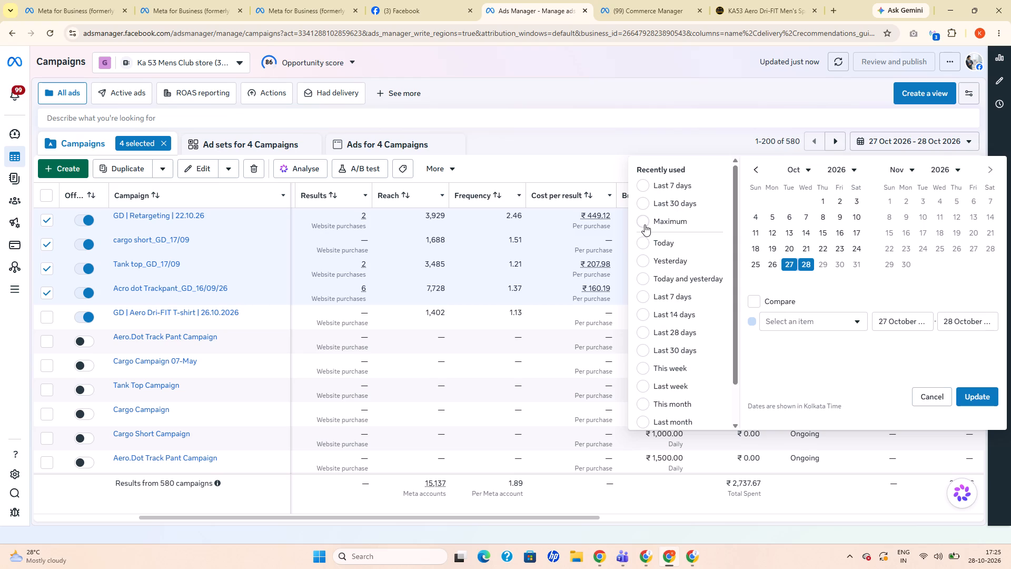
{"action": "left_click", "coordinate": [645, 224]}
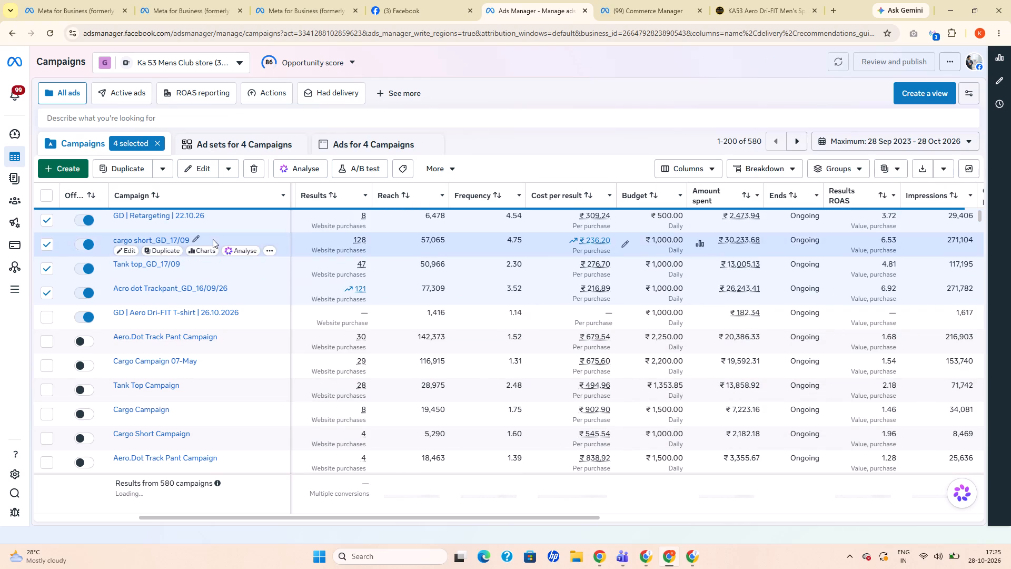
Review the delivery and performance of the selected campaigns' ad sets and ads, ending back on the campaign list.
{"action": "left_click", "coordinate": [230, 145]}
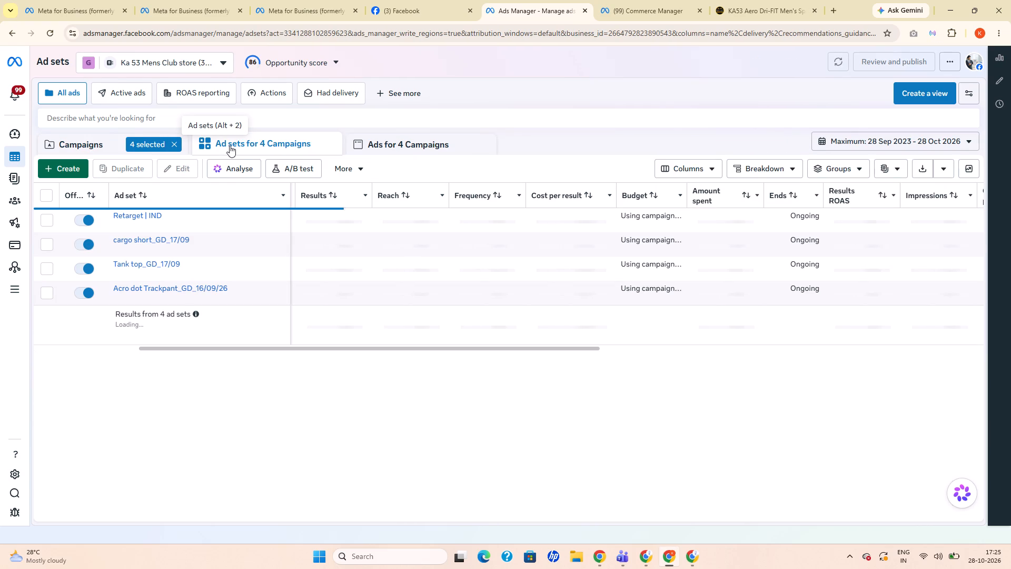
{"action": "scroll", "coordinate": [493, 278], "scroll_direction": "right", "scroll_amount": 9}
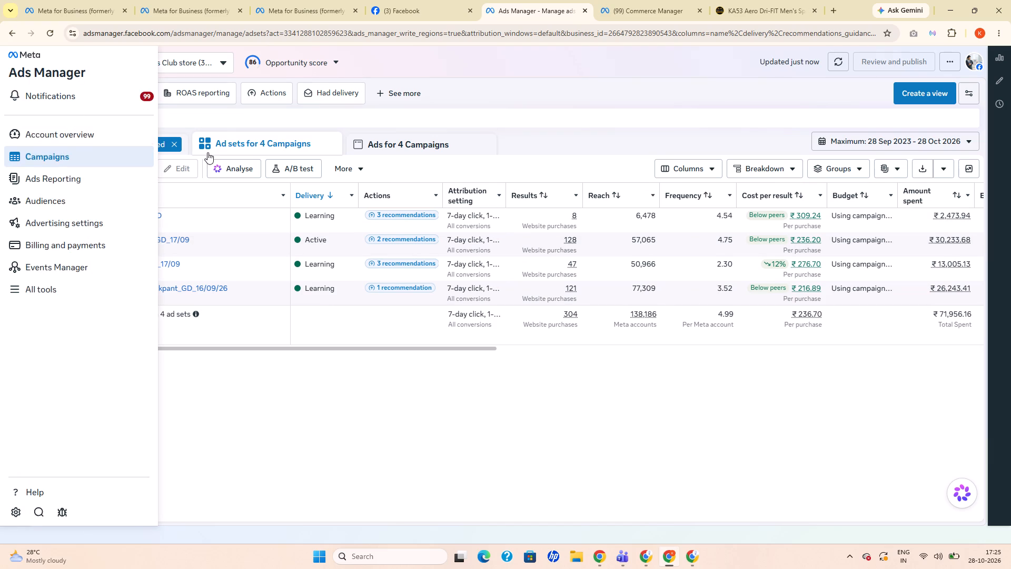
{"action": "left_click", "coordinate": [90, 143]}
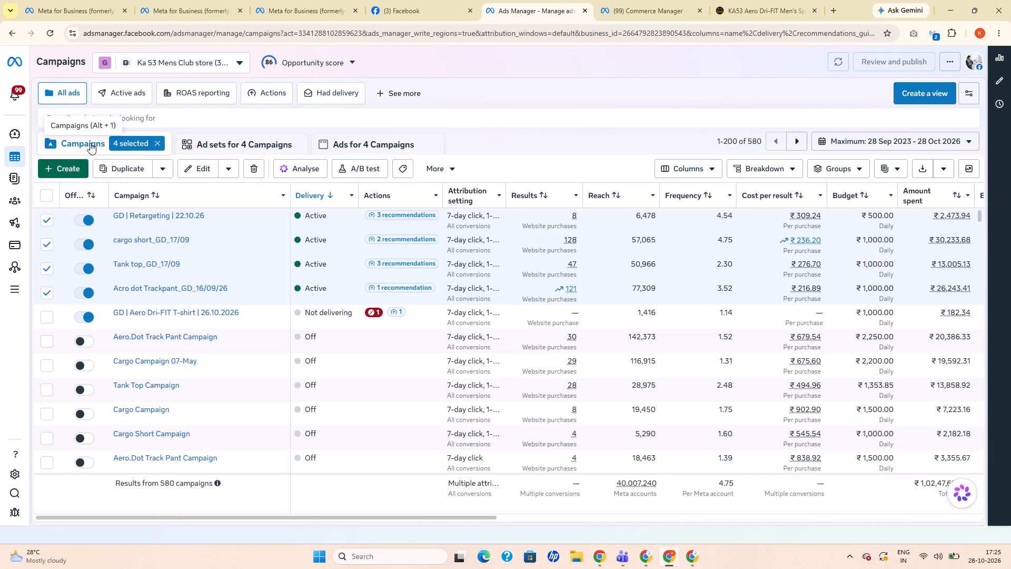
{"action": "left_click", "coordinate": [361, 146]}
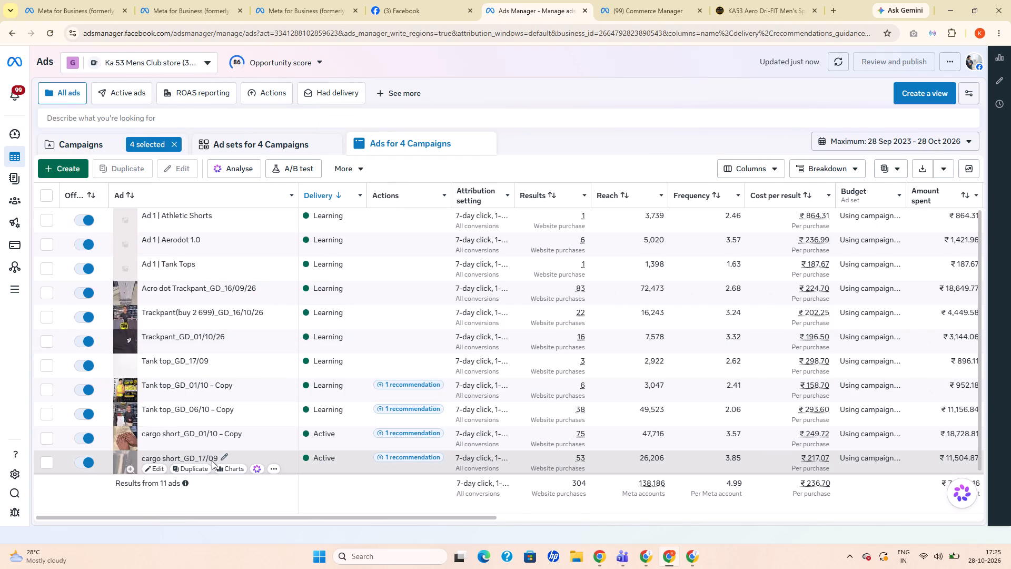
{"action": "scroll", "coordinate": [212, 460], "scroll_direction": "down", "scroll_amount": 2}
{"action": "scroll", "coordinate": [239, 340], "scroll_direction": "up", "scroll_amount": 1}
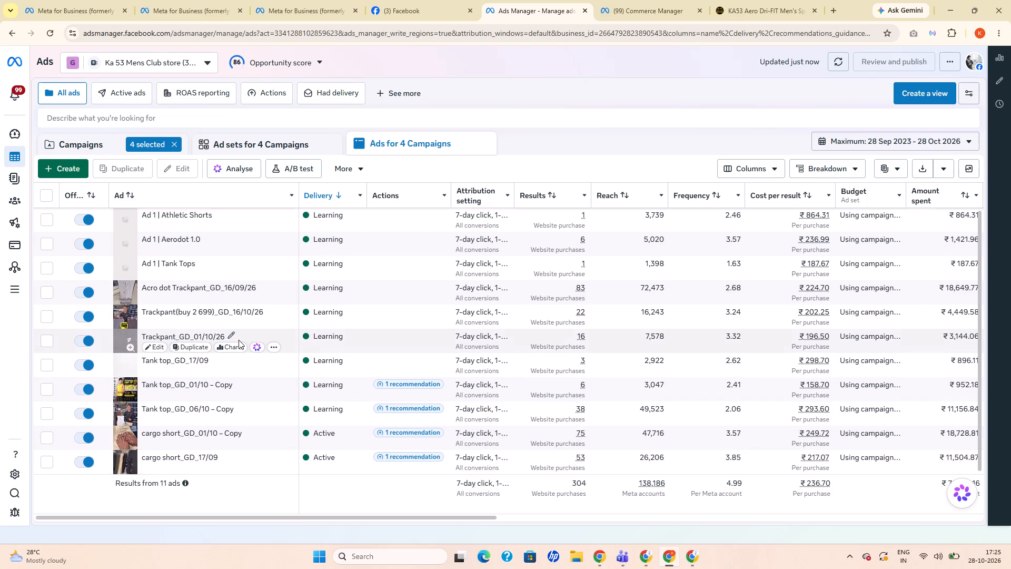
{"action": "scroll", "coordinate": [239, 340], "scroll_direction": "up", "scroll_amount": 1}
{"action": "scroll", "coordinate": [239, 340], "scroll_direction": "right", "scroll_amount": 1}
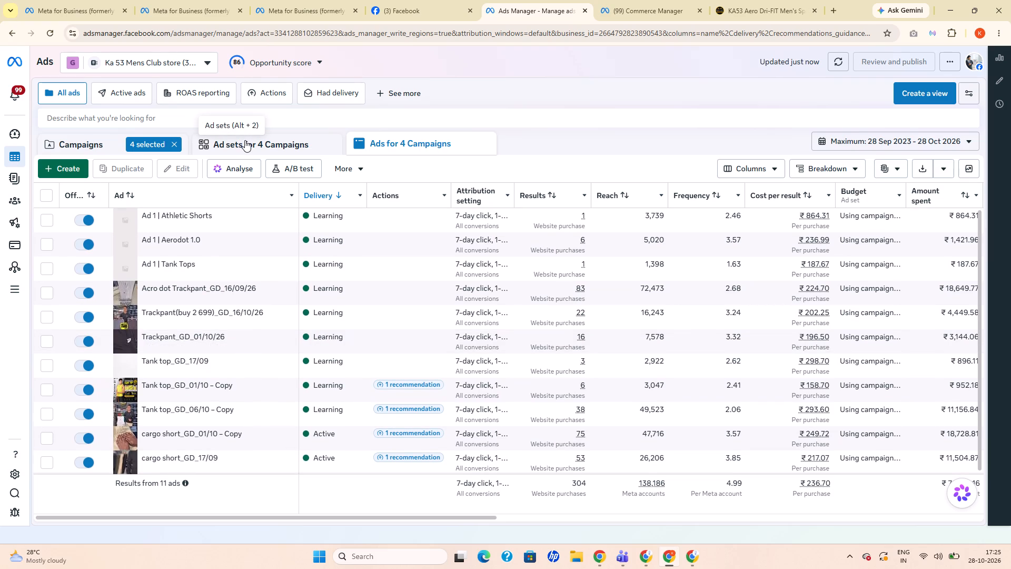
{"action": "left_click", "coordinate": [245, 140]}
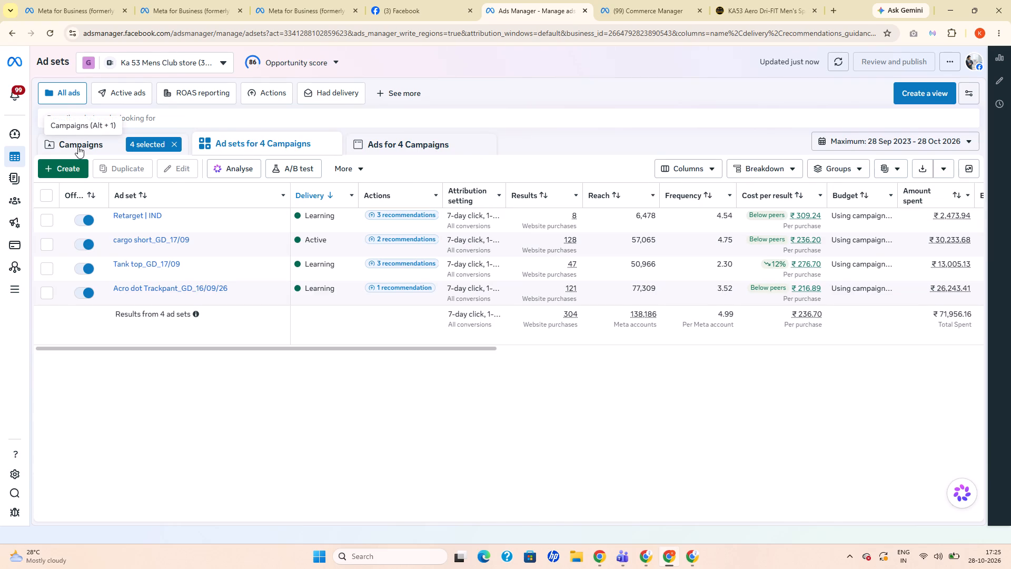
{"action": "left_click", "coordinate": [78, 146]}
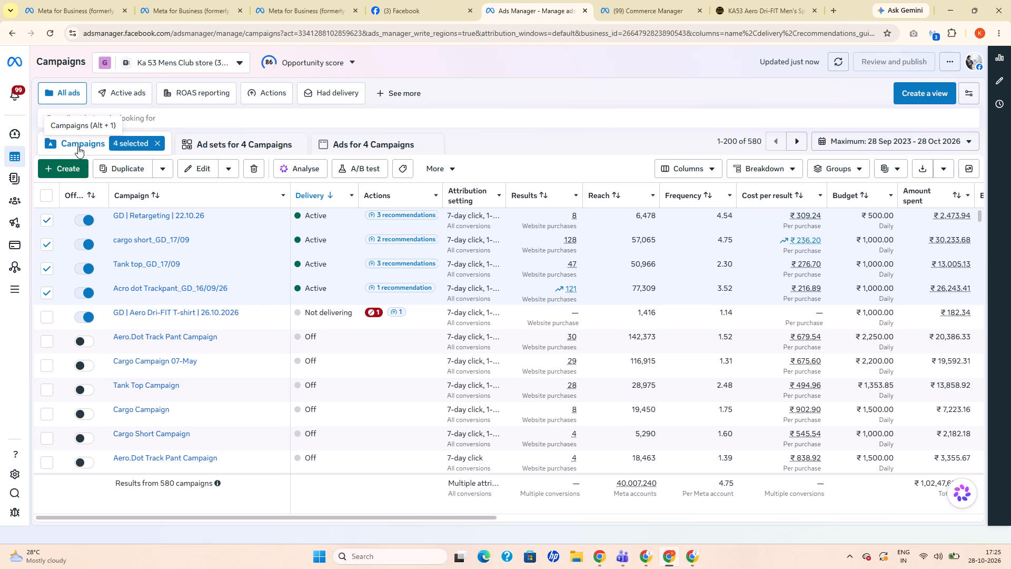
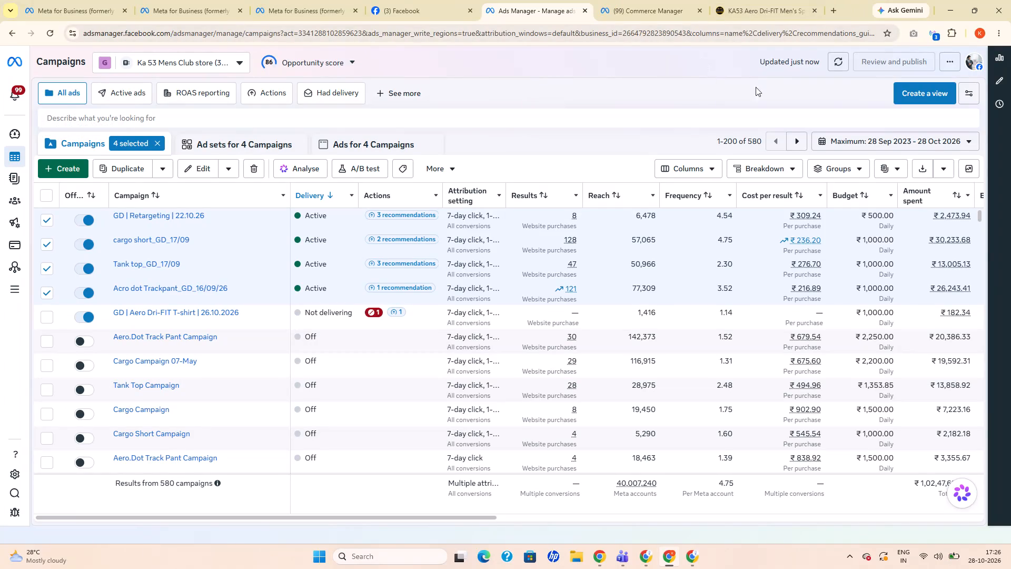
Show the campaign results for the last 7 days.
{"action": "left_click", "coordinate": [868, 142]}
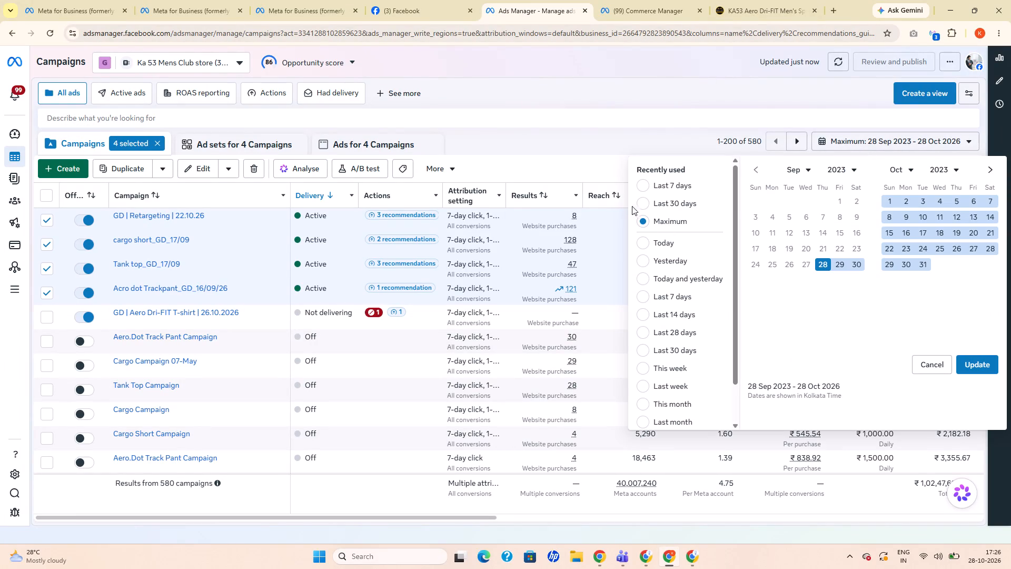
{"action": "left_click", "coordinate": [641, 184]}
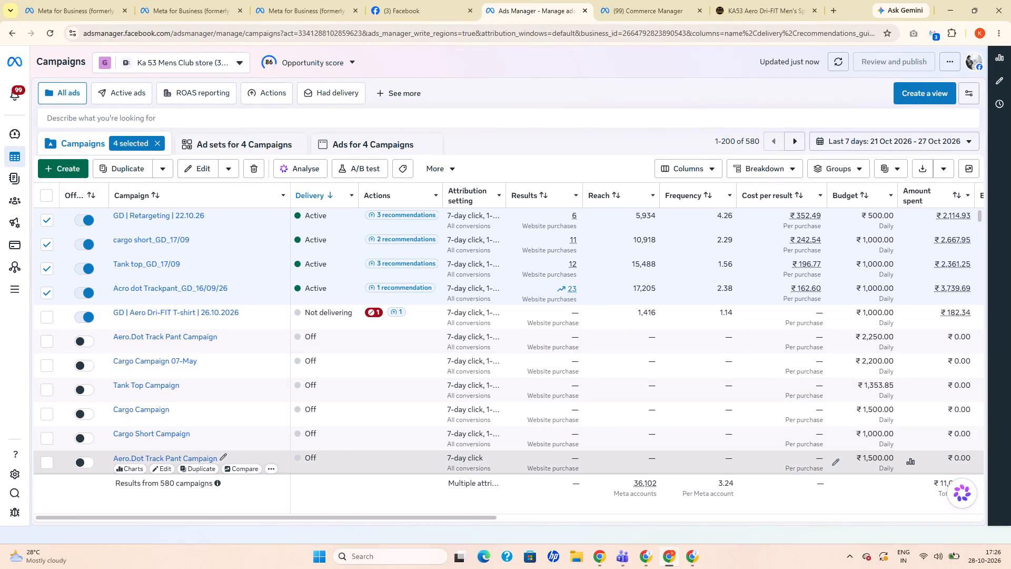
Prepare a screenshot of the selected campaigns' results with the reach, cost per result, amount spent, ROAS and impressions columns included.
{"action": "key", "text": "Print"}
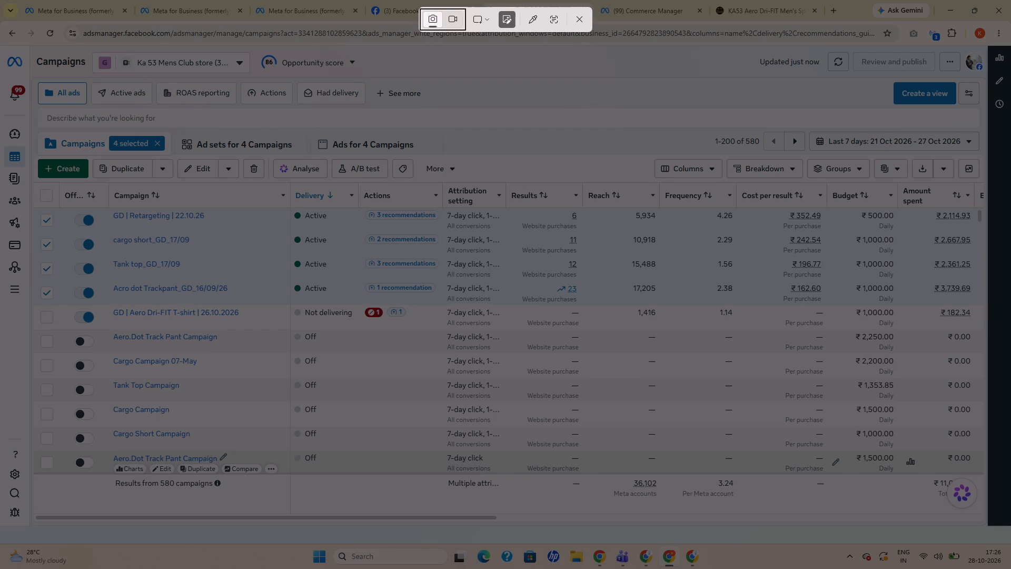
{"action": "left_click", "coordinate": [585, 15]}
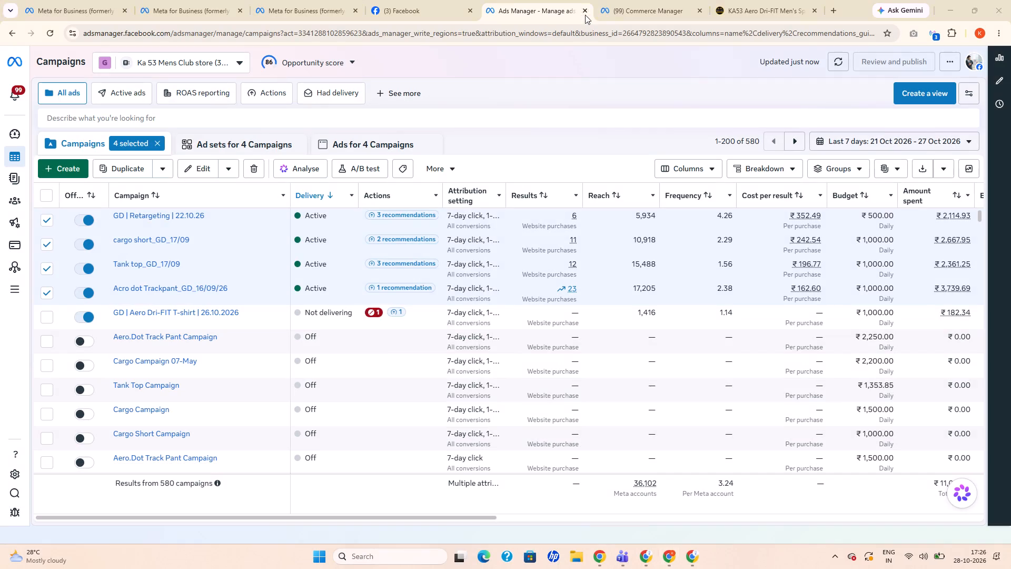
{"action": "scroll", "coordinate": [557, 245], "scroll_direction": "left", "scroll_amount": 5}
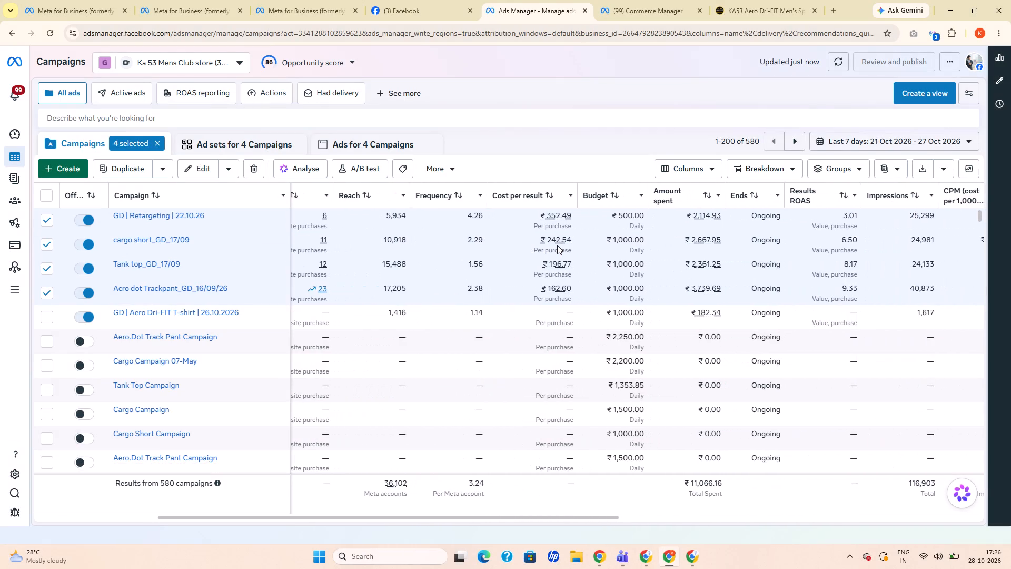
{"action": "scroll", "coordinate": [557, 245], "scroll_direction": "left", "scroll_amount": 1}
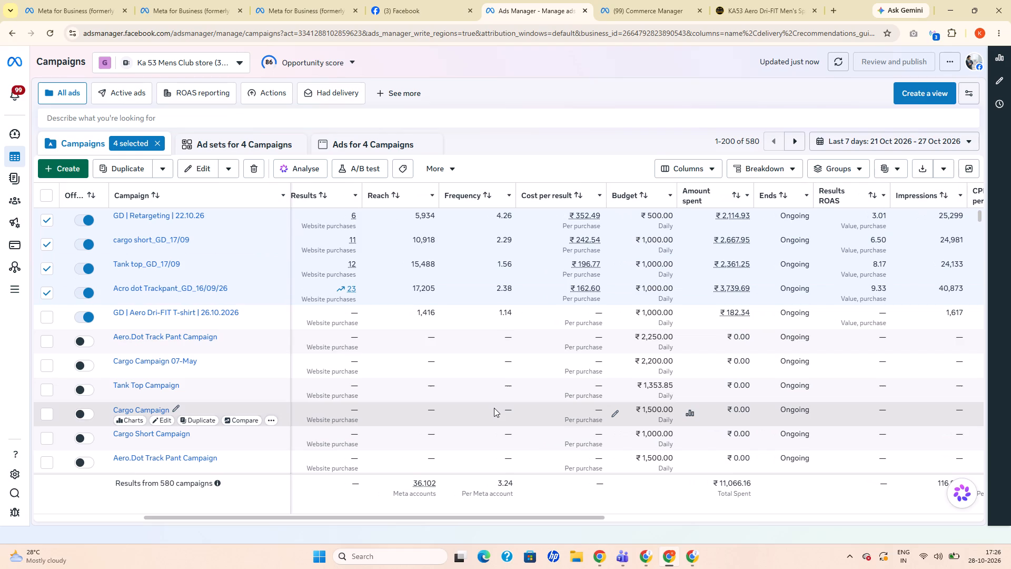
Frame a screenshot of the four selected campaigns' rows with column headings, spanning from the selection checkboxes through the Results ROAS column.
{"action": "key", "text": "Print"}
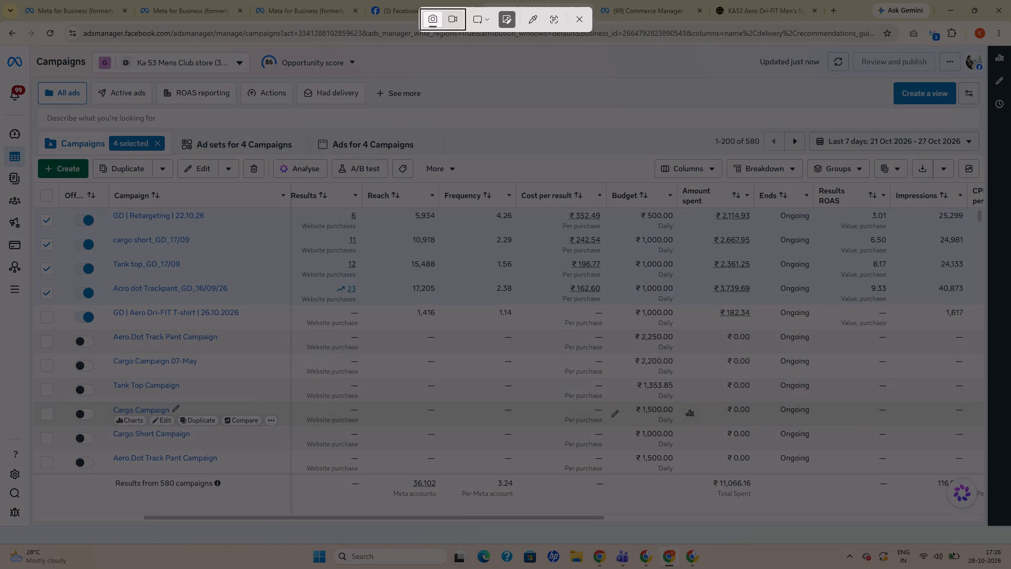
{"action": "left_click_drag", "start_coordinate": [32, 176], "coordinate": [425, 319]}
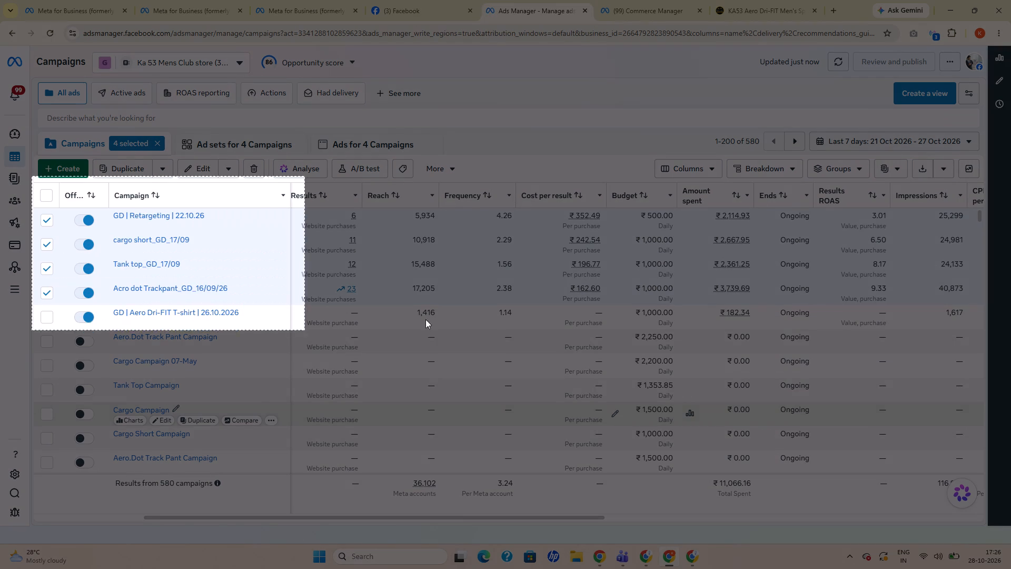
{"action": "left_click_drag", "start_coordinate": [425, 319], "coordinate": [900, 303]}
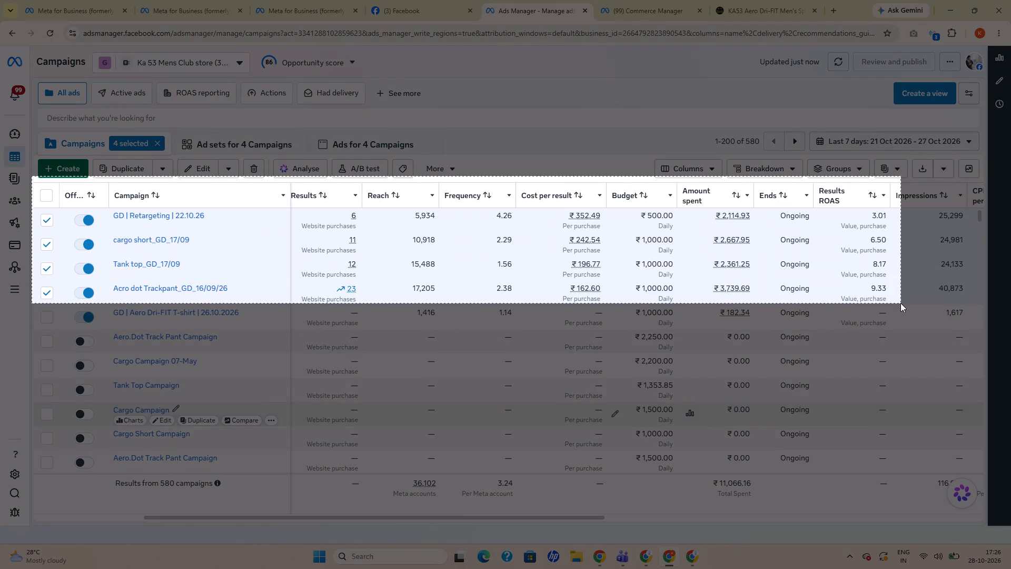
{"action": "left_click_drag", "start_coordinate": [900, 303], "coordinate": [860, 320]}
{"action": "left_click_drag", "start_coordinate": [860, 320], "coordinate": [785, 314]}
{"action": "left_click_drag", "start_coordinate": [785, 314], "coordinate": [807, 302]}
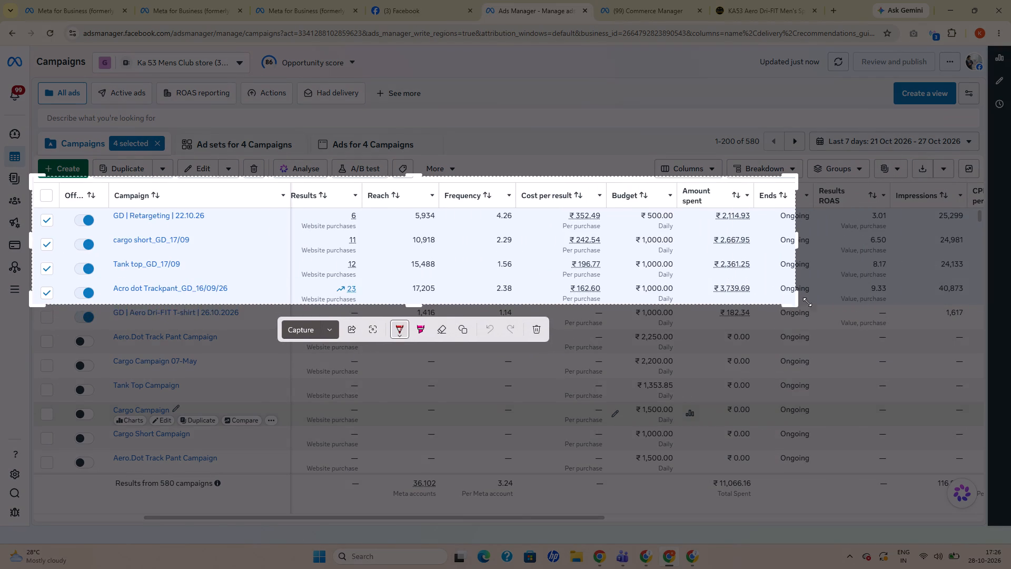
{"action": "left_click_drag", "start_coordinate": [807, 302], "coordinate": [894, 299]}
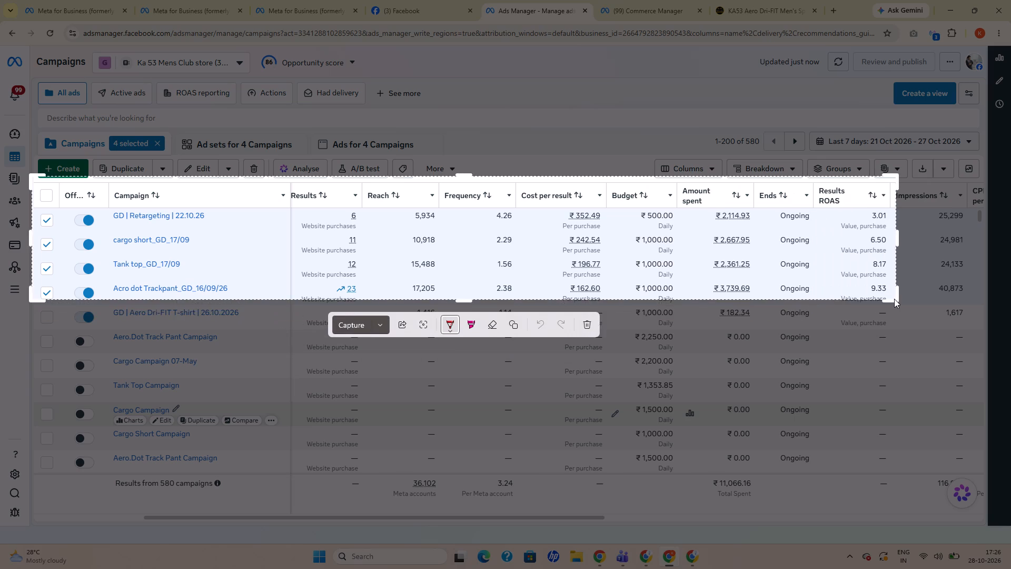
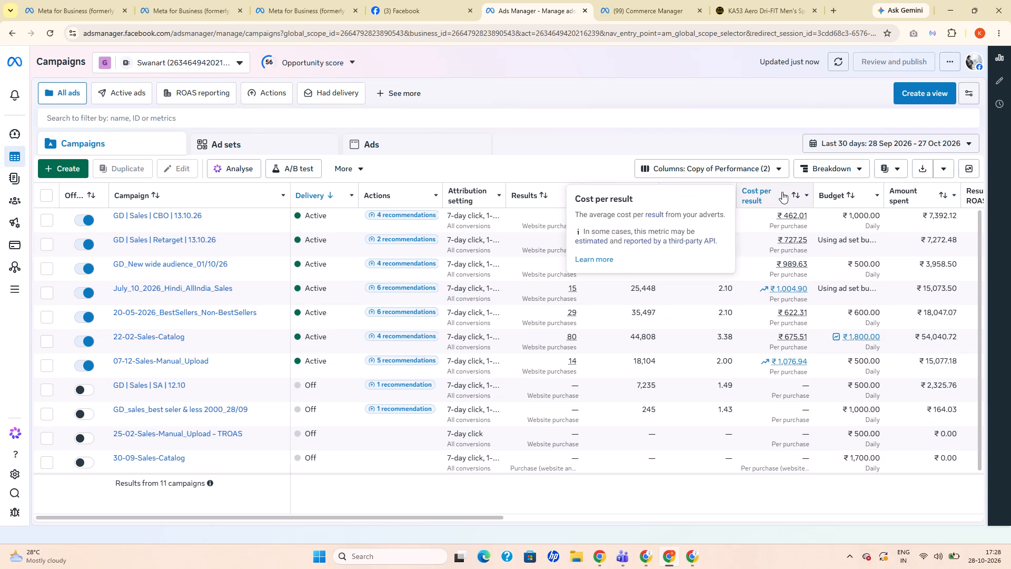
Show the Swanart account's campaign results for the last 7 days.
{"action": "left_click", "coordinate": [897, 147]}
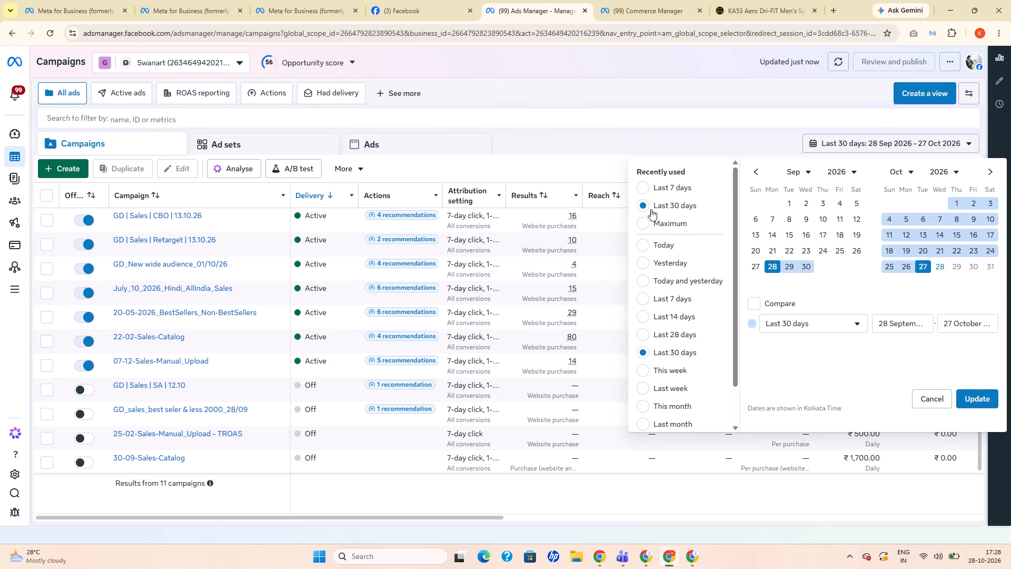
{"action": "left_click", "coordinate": [645, 188]}
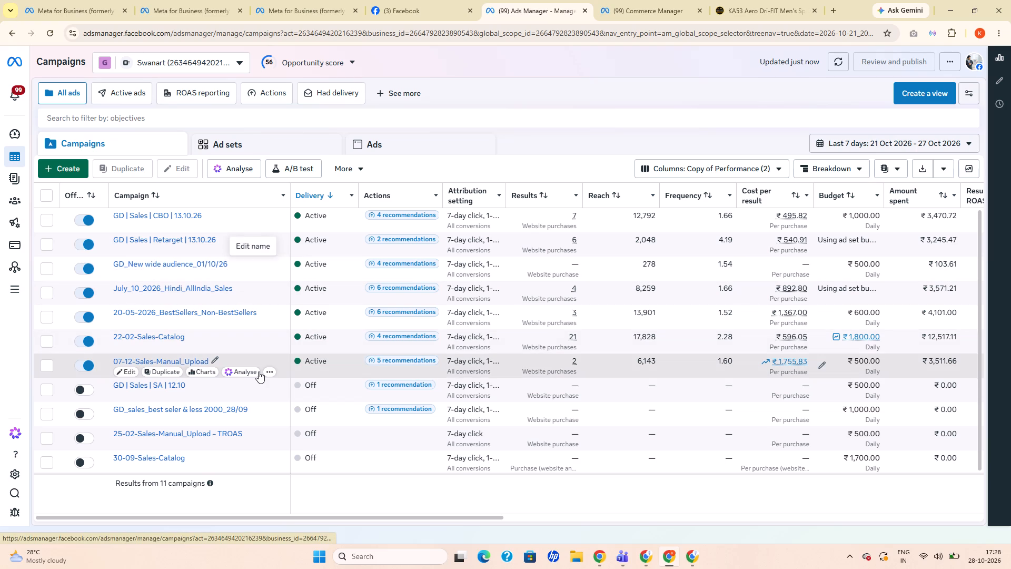
Select the two campaigns GD | Sales | CBO | 13.10.26 and GD | Sales | Retarget | 13.10.26.
{"action": "scroll", "coordinate": [259, 371], "scroll_direction": "up", "scroll_amount": 1}
{"action": "scroll", "coordinate": [476, 321], "scroll_direction": "left", "scroll_amount": 1}
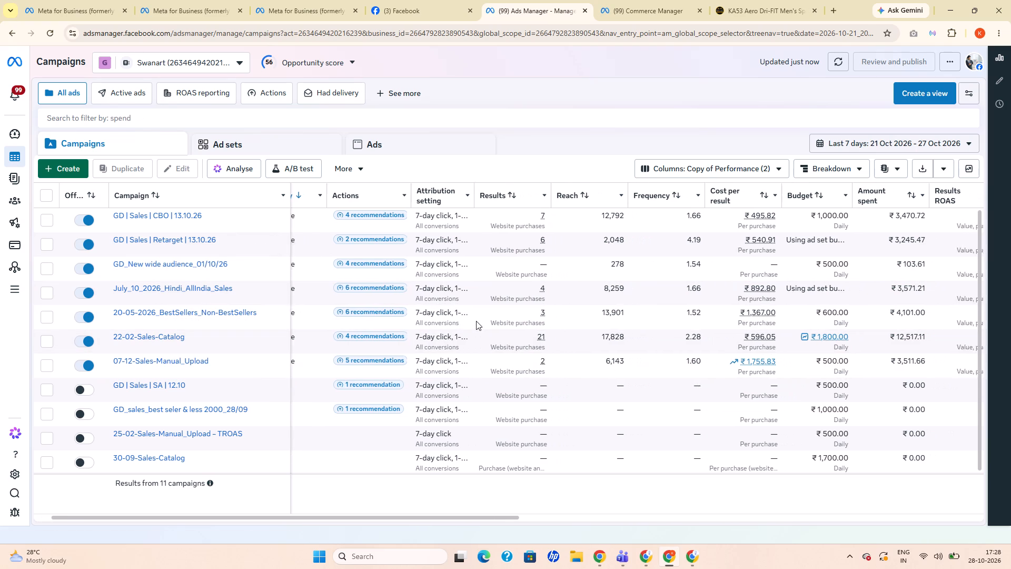
{"action": "scroll", "coordinate": [476, 321], "scroll_direction": "left", "scroll_amount": 4}
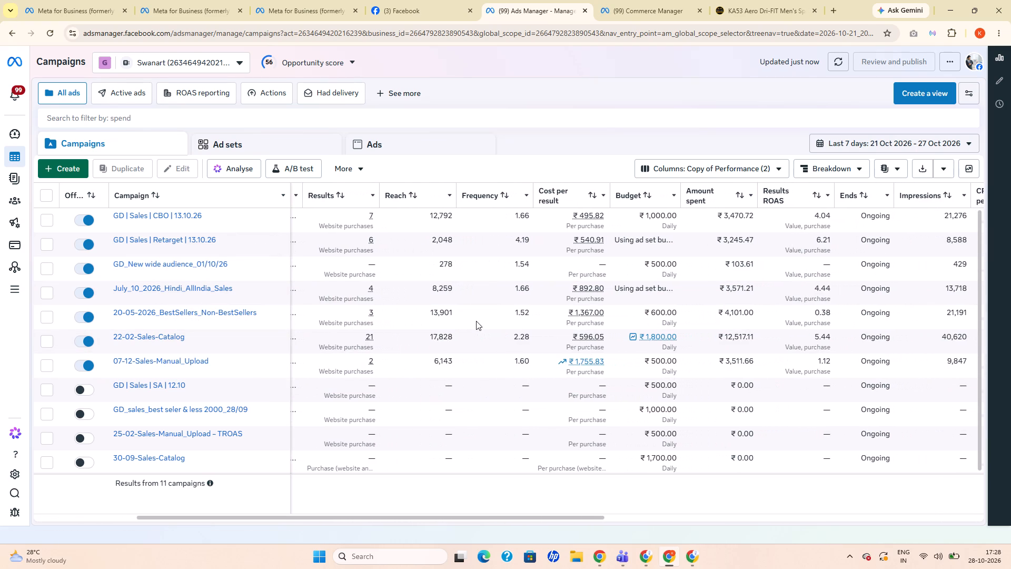
{"action": "scroll", "coordinate": [476, 321], "scroll_direction": "left", "scroll_amount": 2}
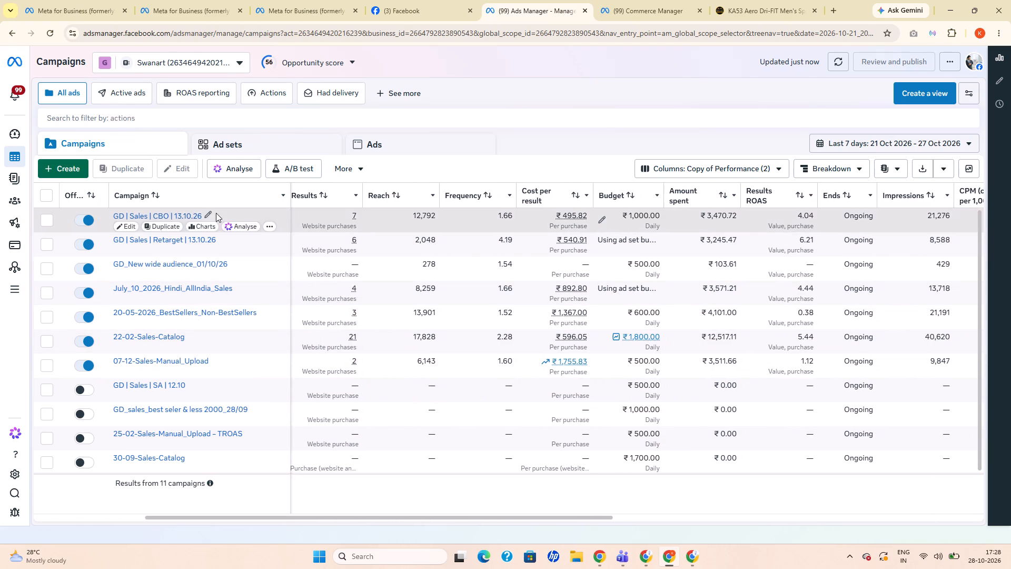
{"action": "left_click", "coordinate": [46, 220]}
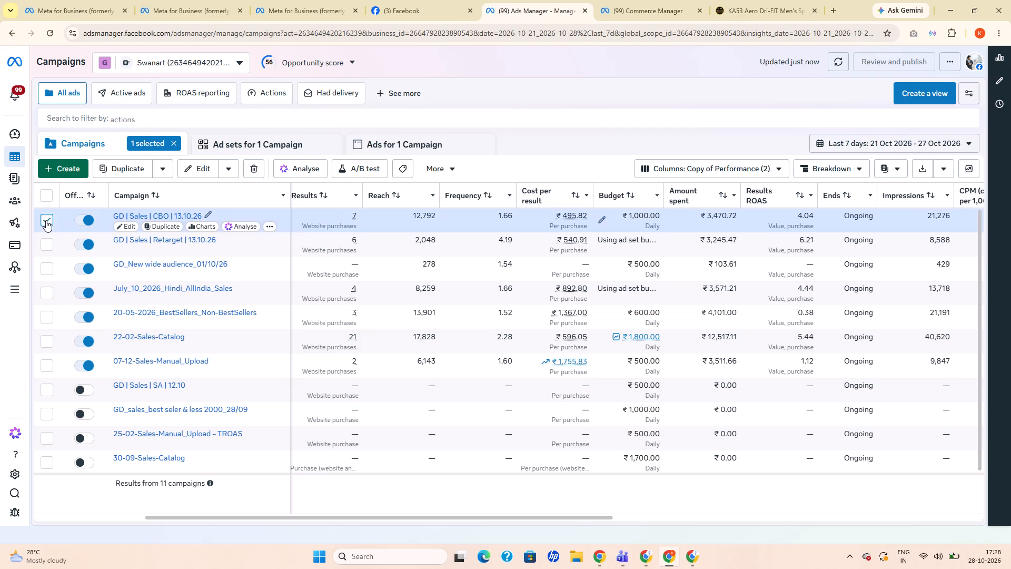
{"action": "left_click", "coordinate": [48, 242]}
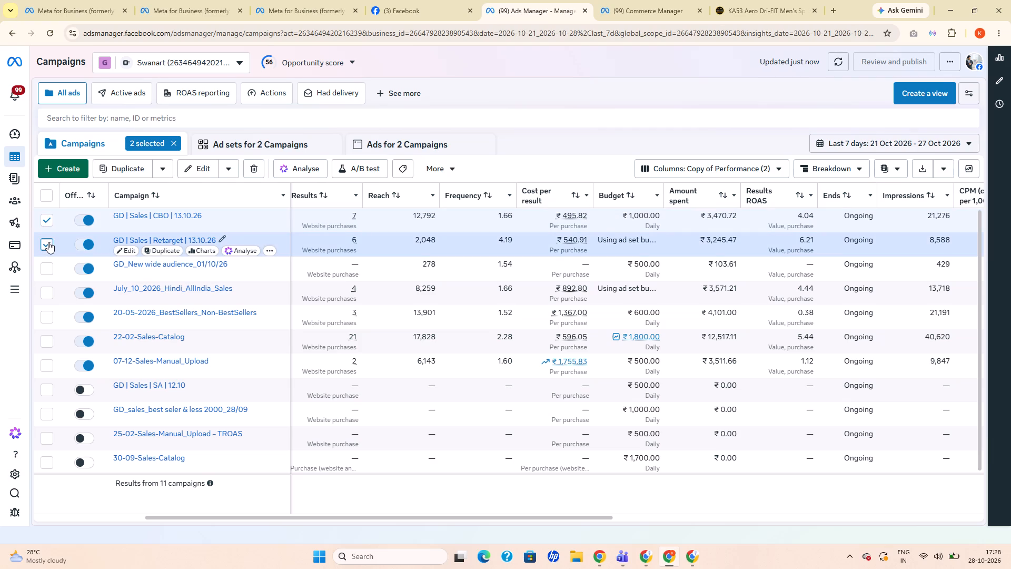
Examine the ads and ad sets of the two selected campaigns, comparing results, reach, cost per result, amount spent and ROAS.
{"action": "left_click", "coordinate": [389, 144]}
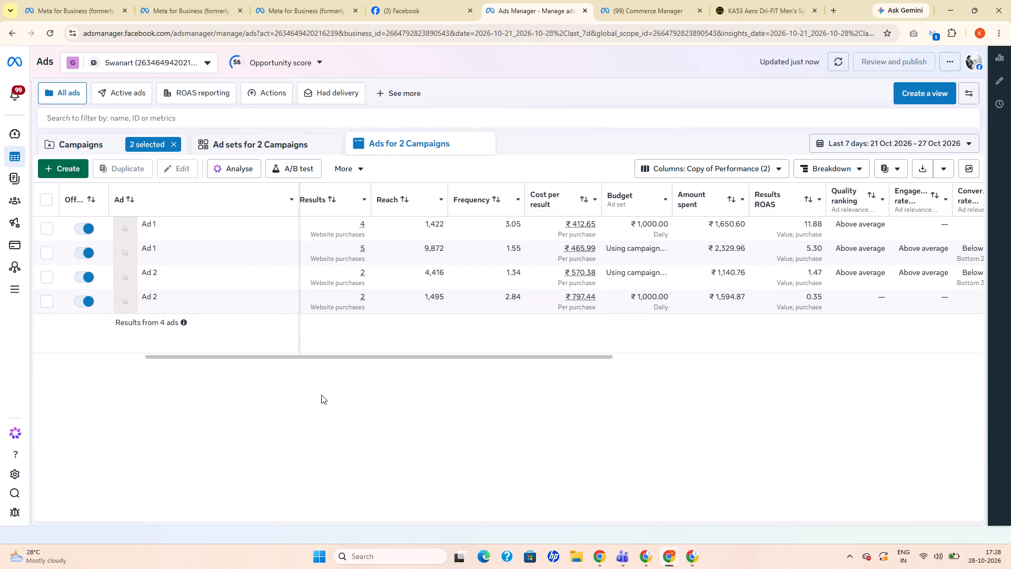
{"action": "scroll", "coordinate": [408, 292], "scroll_direction": "right", "scroll_amount": 4}
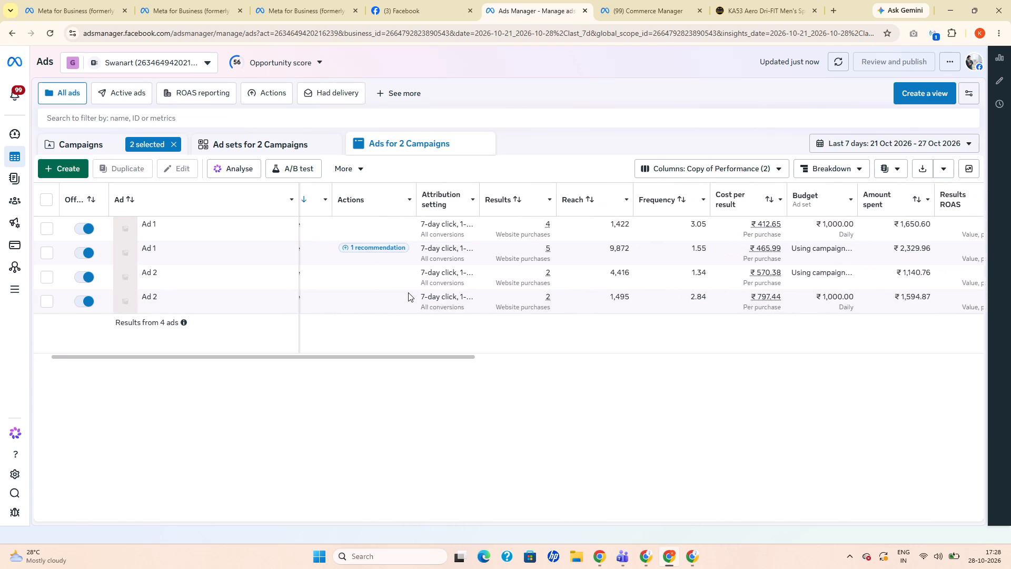
{"action": "scroll", "coordinate": [408, 292], "scroll_direction": "right", "scroll_amount": 1}
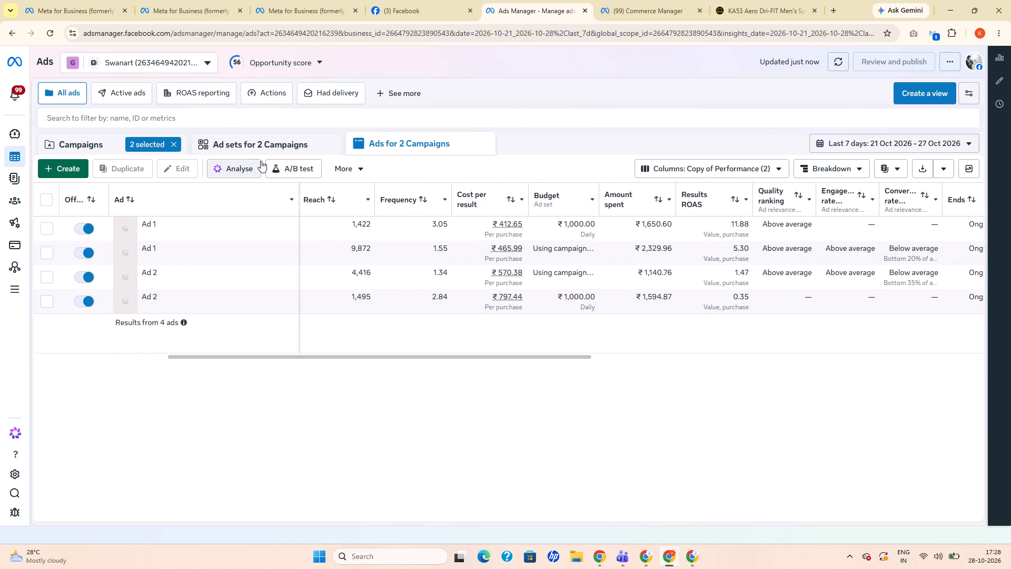
{"action": "left_click", "coordinate": [269, 145]}
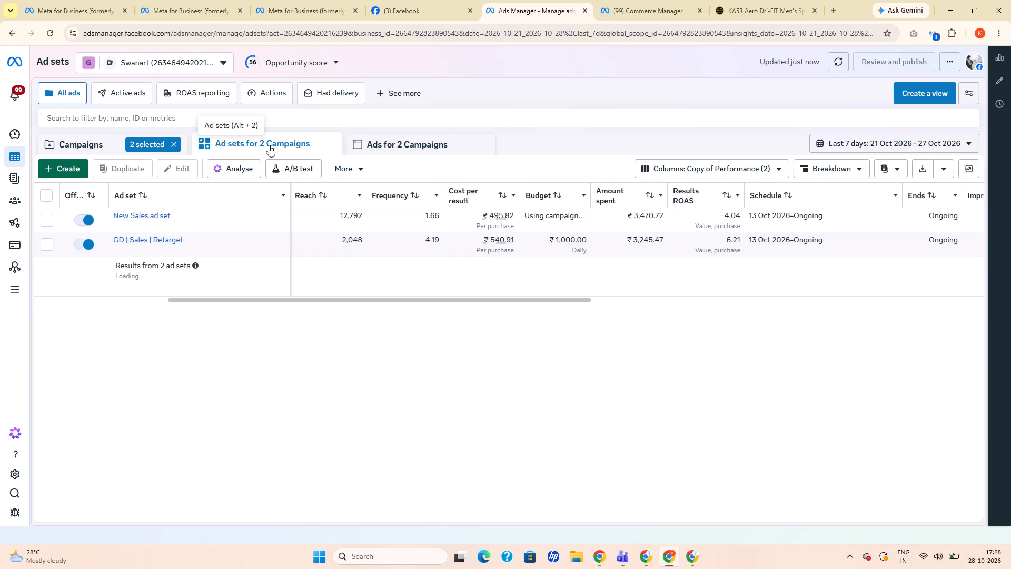
{"action": "left_click", "coordinate": [384, 141]}
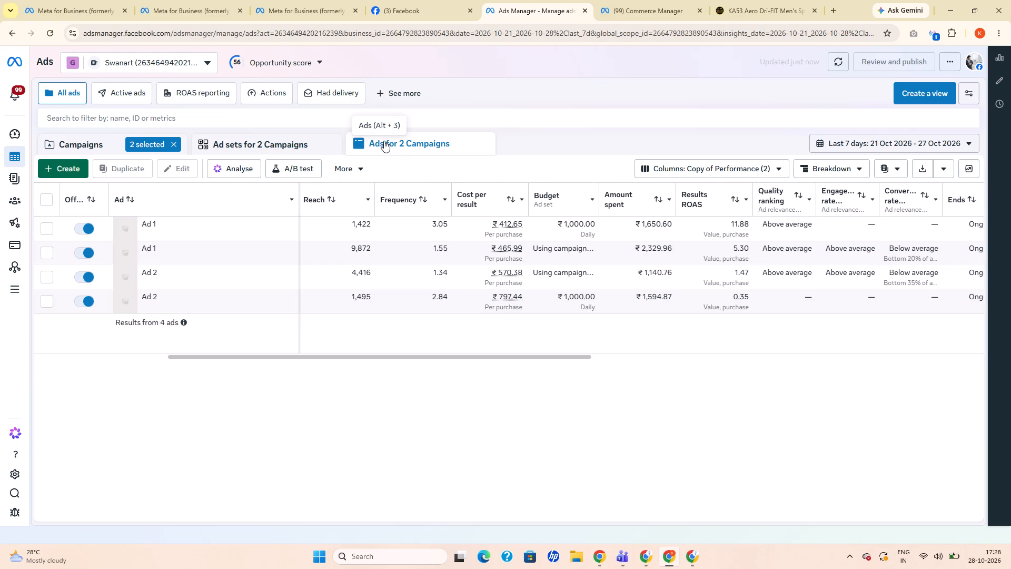
{"action": "scroll", "coordinate": [433, 290], "scroll_direction": "right", "scroll_amount": 1}
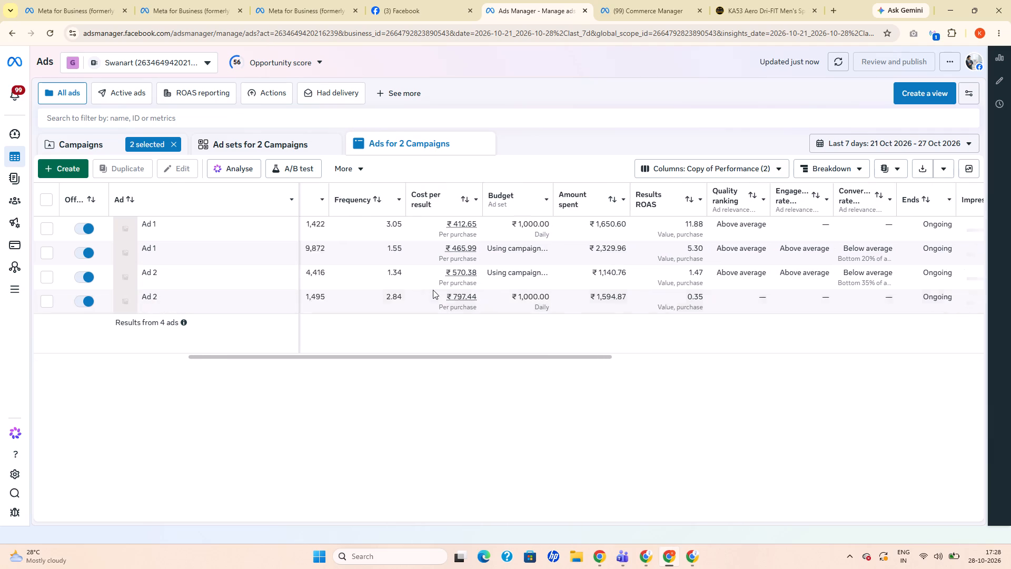
{"action": "scroll", "coordinate": [433, 290], "scroll_direction": "right", "scroll_amount": 1}
{"action": "scroll", "coordinate": [433, 290], "scroll_direction": "left", "scroll_amount": 1}
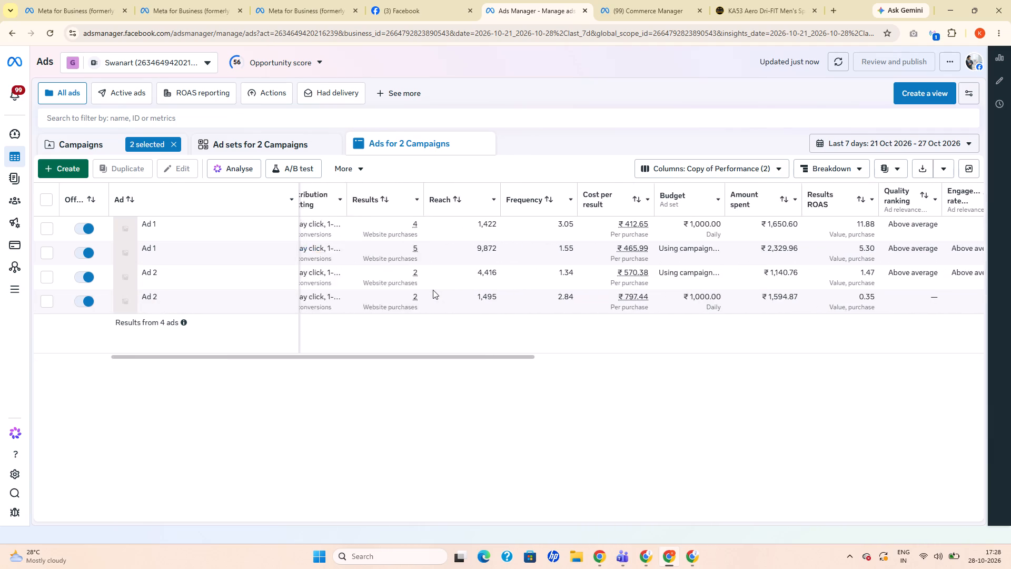
{"action": "scroll", "coordinate": [433, 290], "scroll_direction": "left", "scroll_amount": 1}
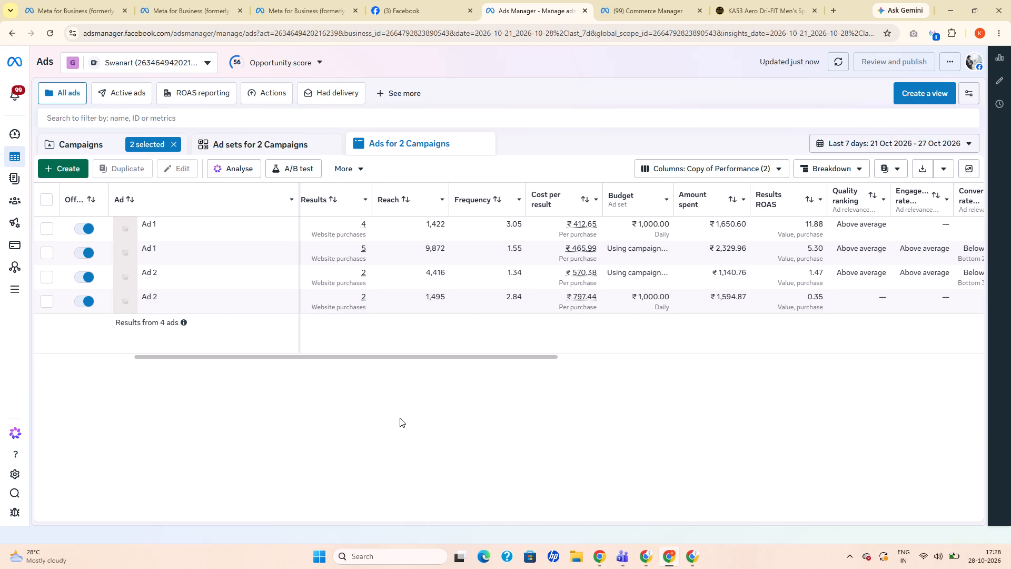
{"action": "left_click", "coordinate": [101, 143]}
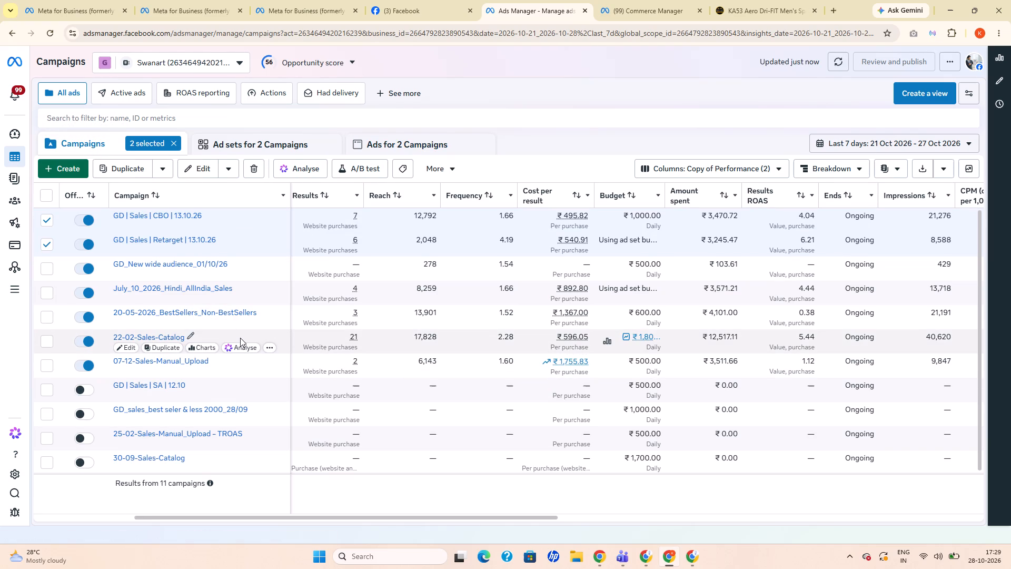
{"action": "key", "text": "Print"}
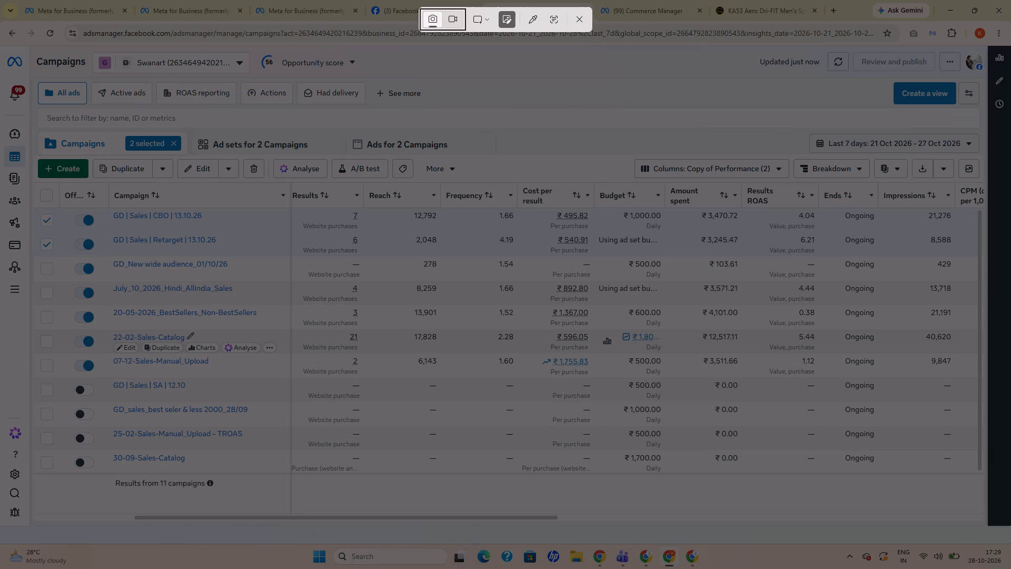
{"action": "left_click_drag", "start_coordinate": [38, 179], "coordinate": [166, 267]}
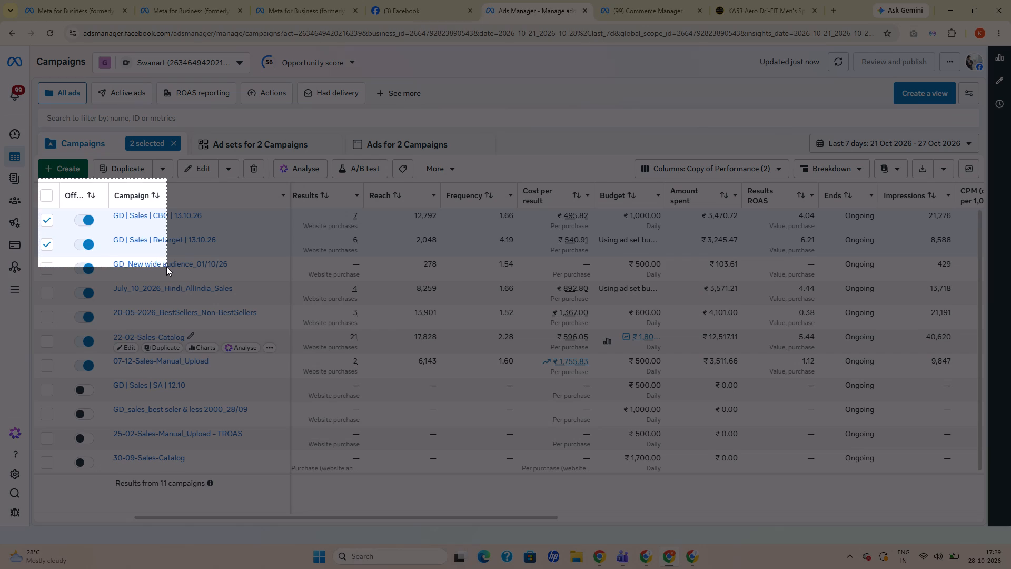
{"action": "left_click_drag", "start_coordinate": [166, 267], "coordinate": [777, 296]}
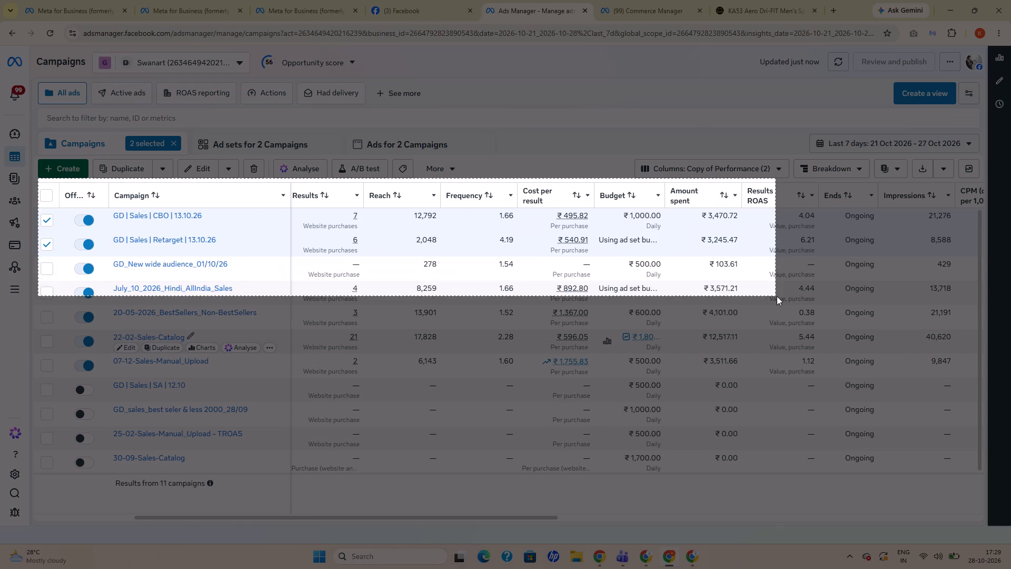
{"action": "left_click_drag", "start_coordinate": [777, 296], "coordinate": [832, 264]}
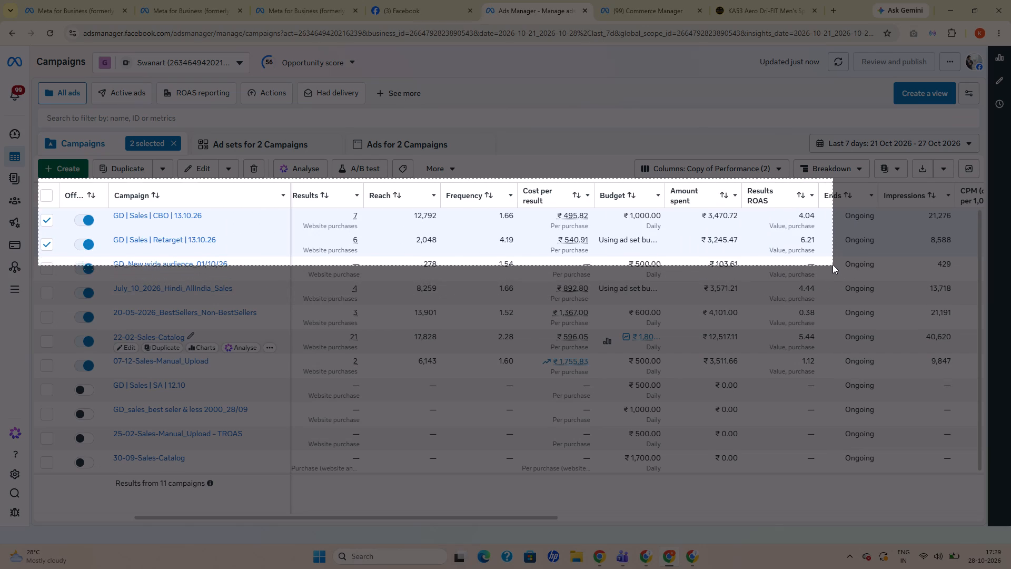
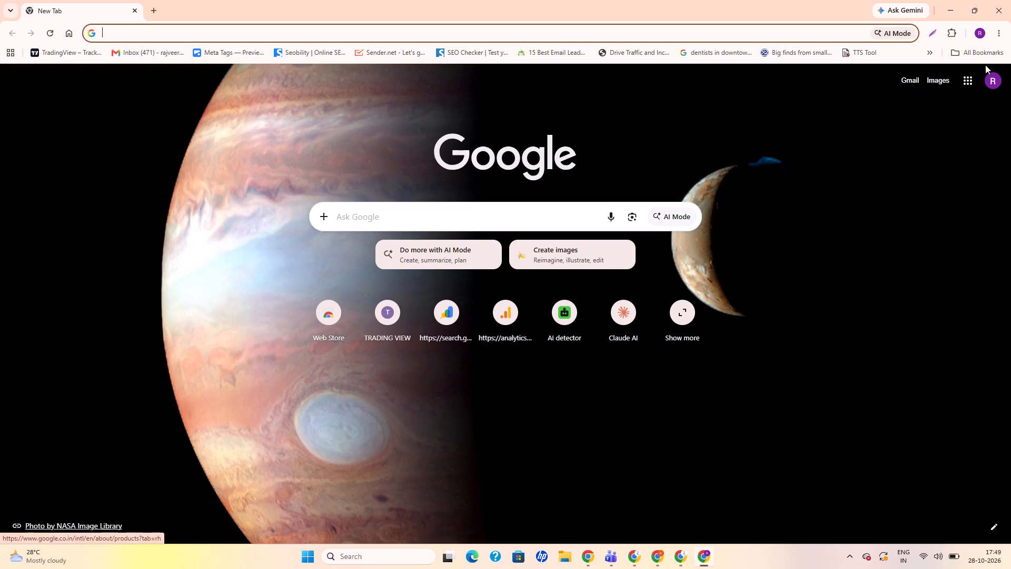
Search Google for "analytics" from the new tab, using the earlier search suggestion.
{"action": "left_click", "coordinate": [409, 216]}
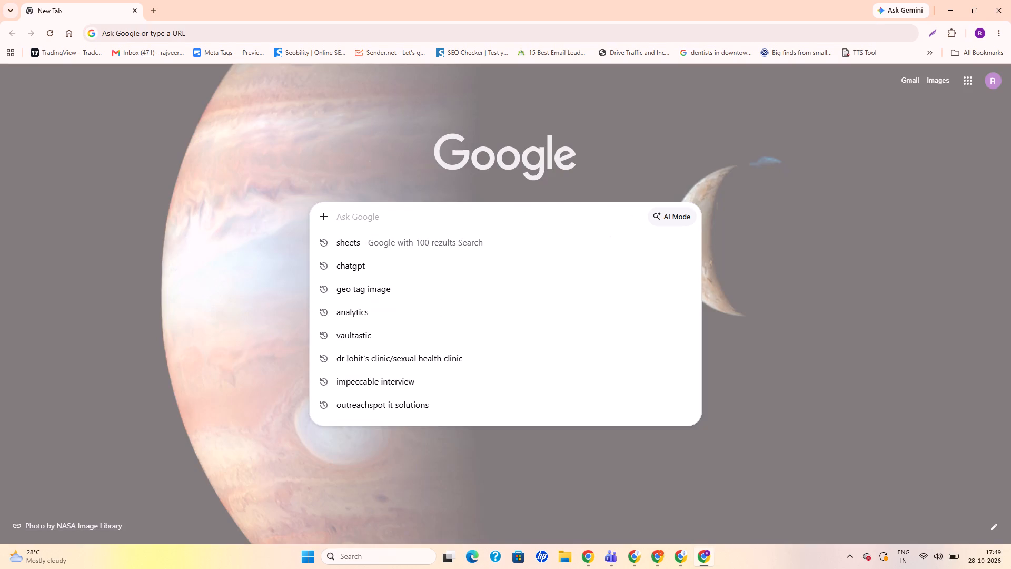
{"action": "left_click", "coordinate": [352, 319]}
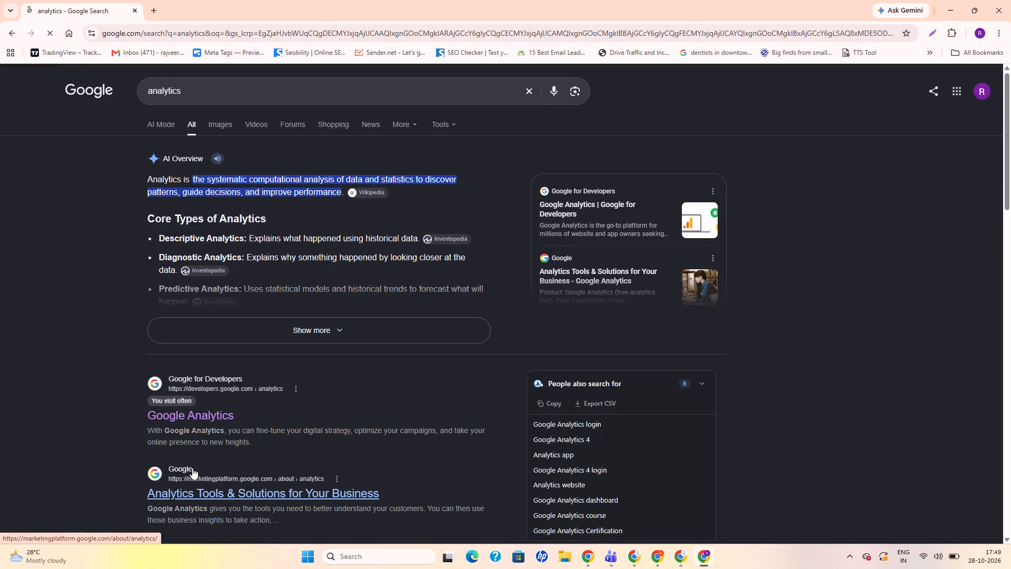
Open Google Analytics from the Google for Developers result of the analytics web search.
{"action": "scroll", "coordinate": [192, 468], "scroll_direction": "down", "scroll_amount": 1}
{"action": "left_click", "coordinate": [212, 380]}
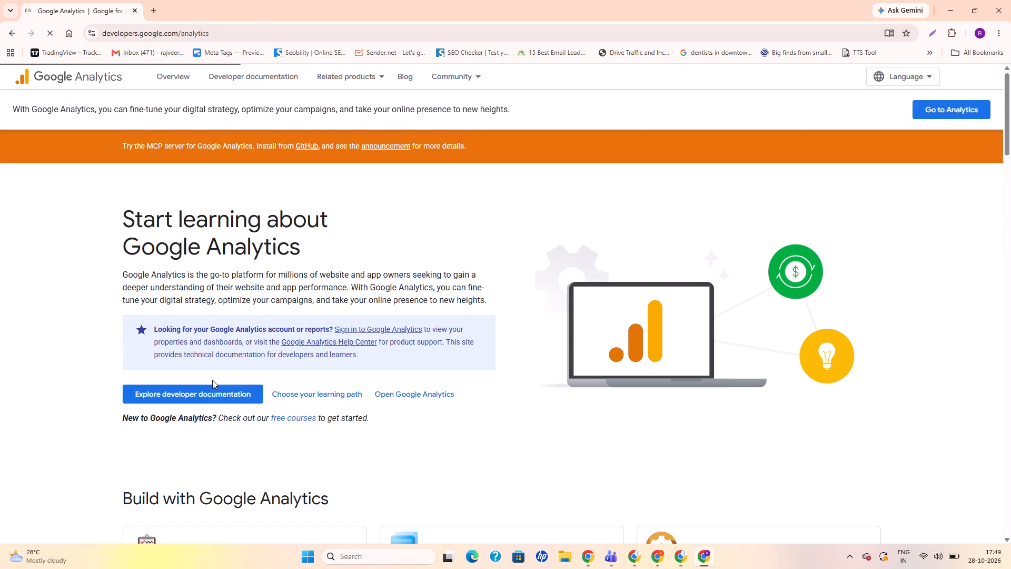
{"action": "left_click", "coordinate": [932, 111]}
{"action": "left_click", "coordinate": [923, 274]}
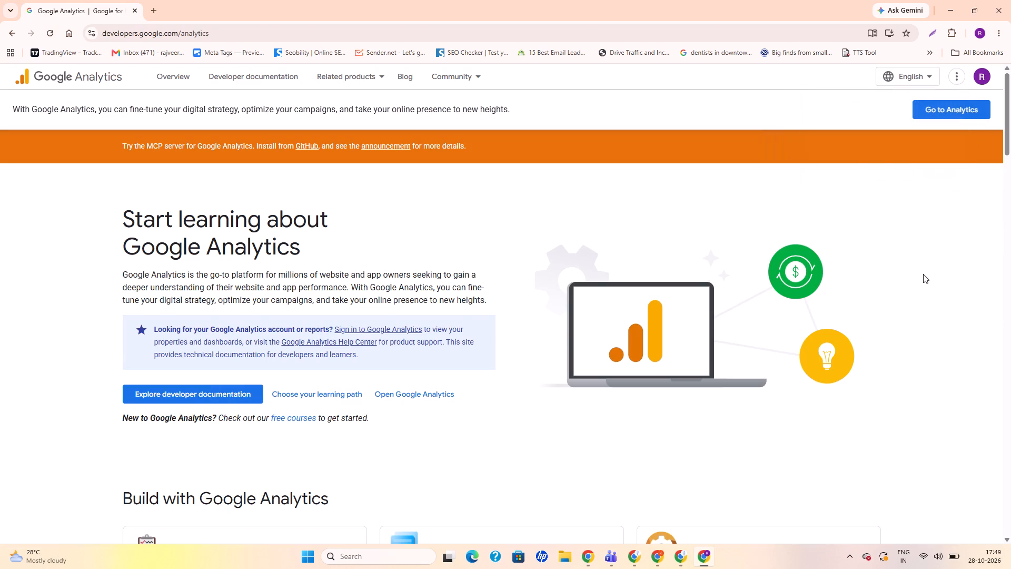
{"action": "left_click", "coordinate": [948, 108]}
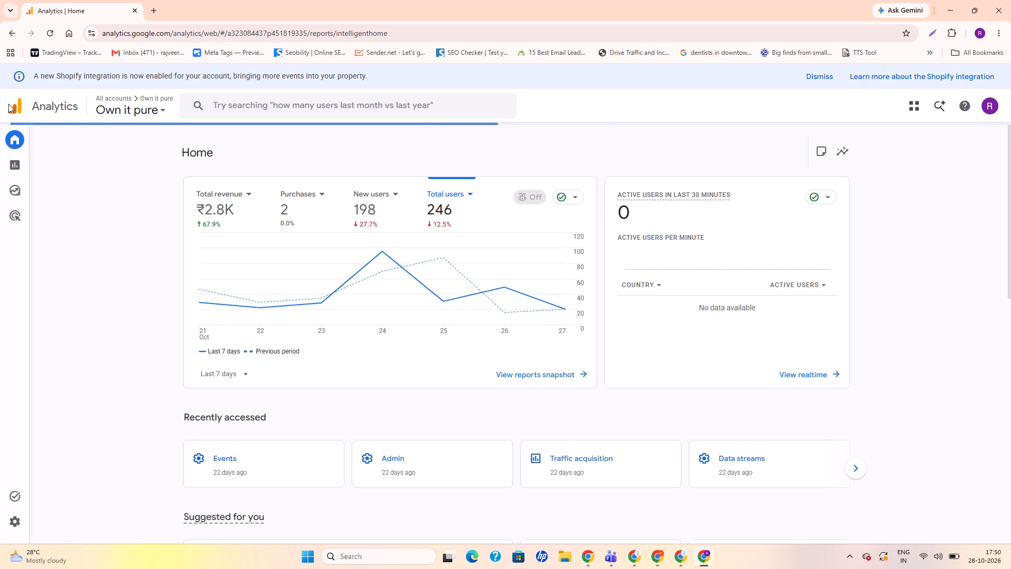
{"action": "left_click", "coordinate": [149, 112]}
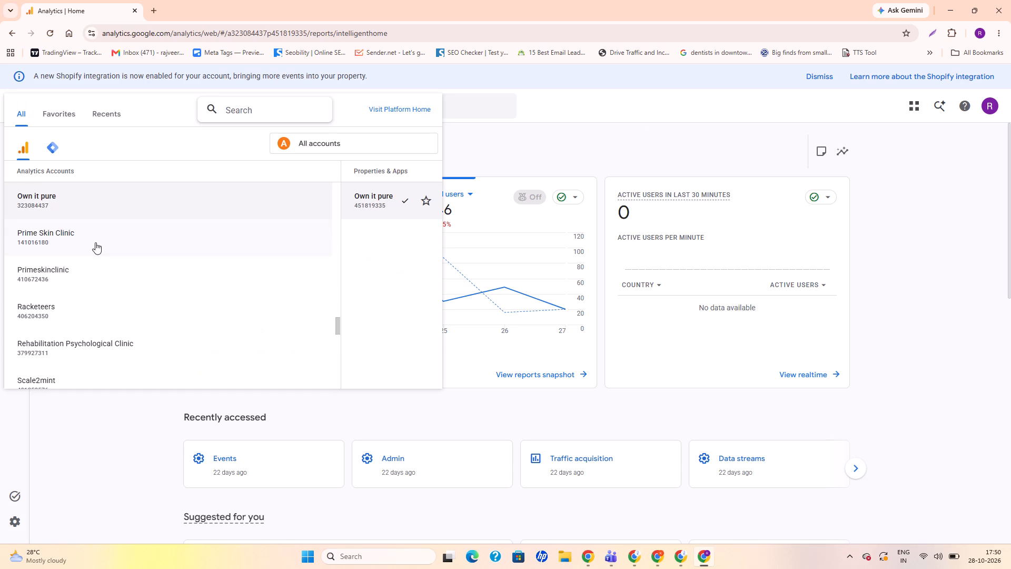
{"action": "left_click", "coordinate": [253, 109]}
{"action": "type", "text": "ka"}
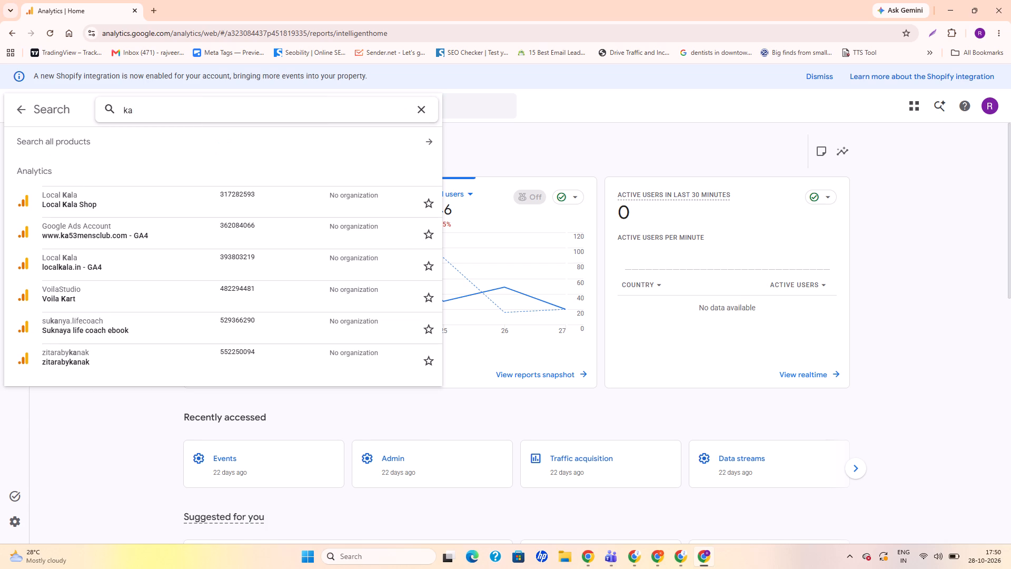
{"action": "type", "text": "53"}
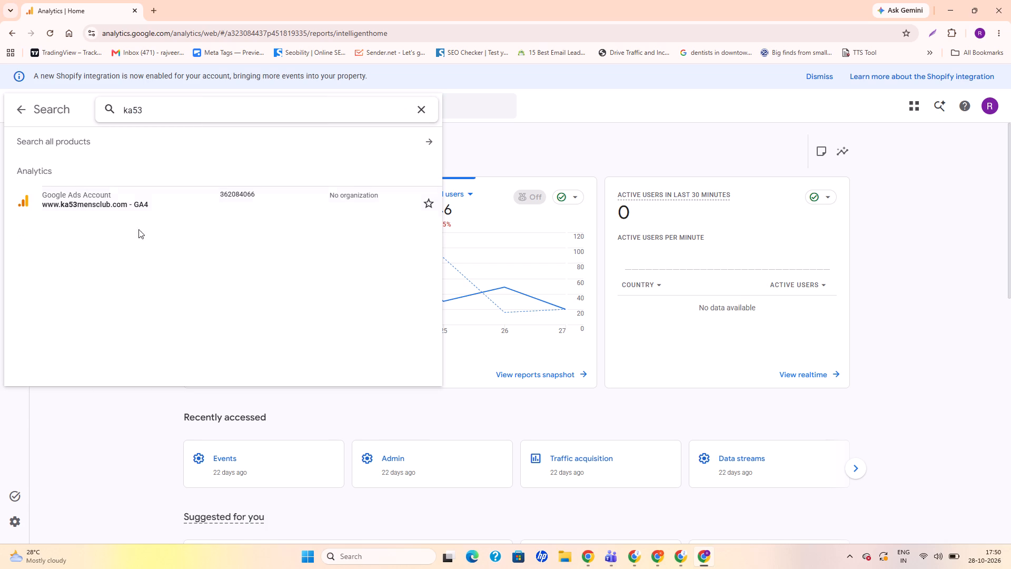
{"action": "left_click", "coordinate": [128, 196]}
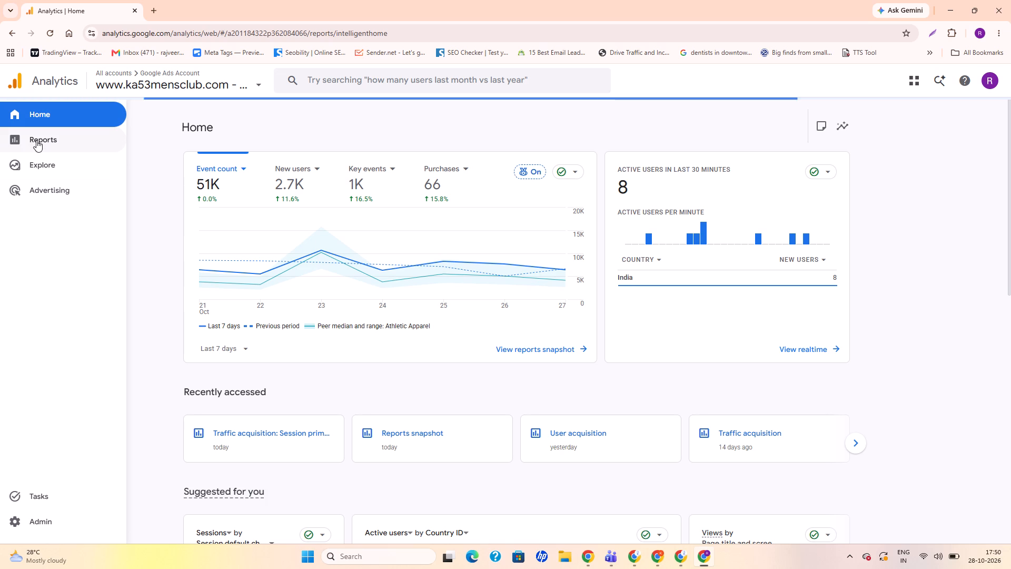
Open the Traffic acquisition: Session primary channel group report in the Acquisition reports.
{"action": "left_click", "coordinate": [36, 140]}
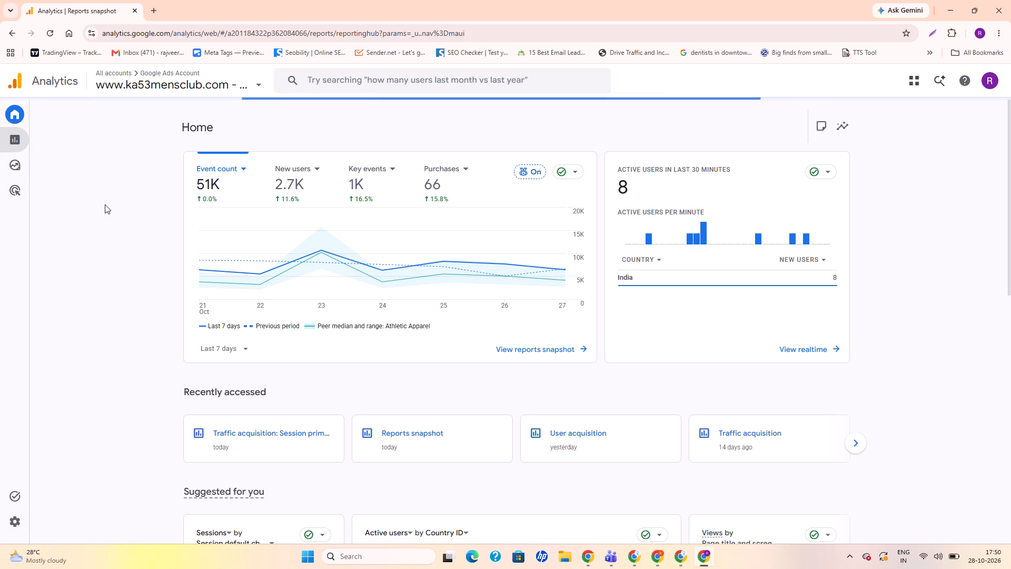
{"action": "left_click", "coordinate": [91, 270]}
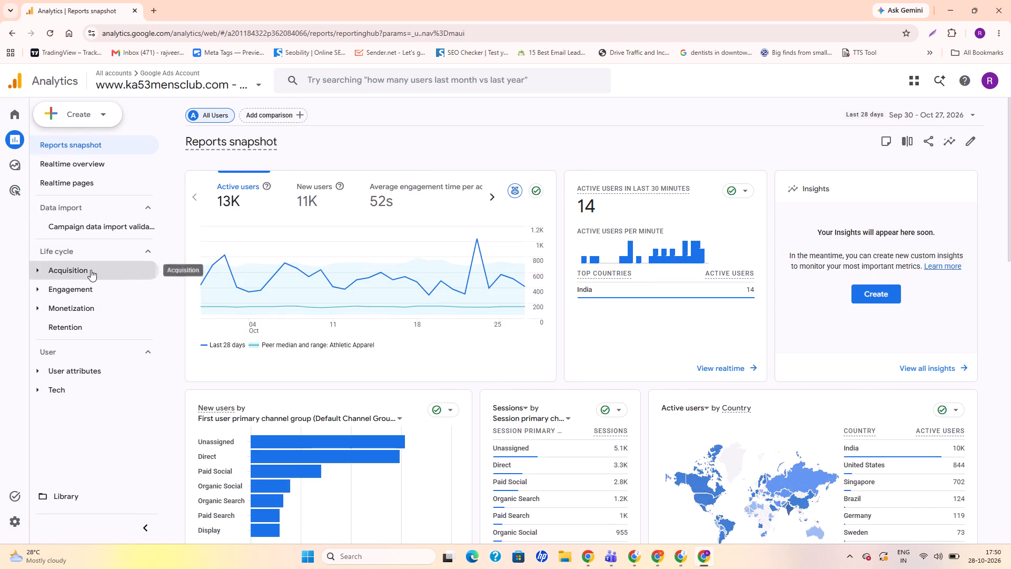
{"action": "left_click", "coordinate": [97, 329]}
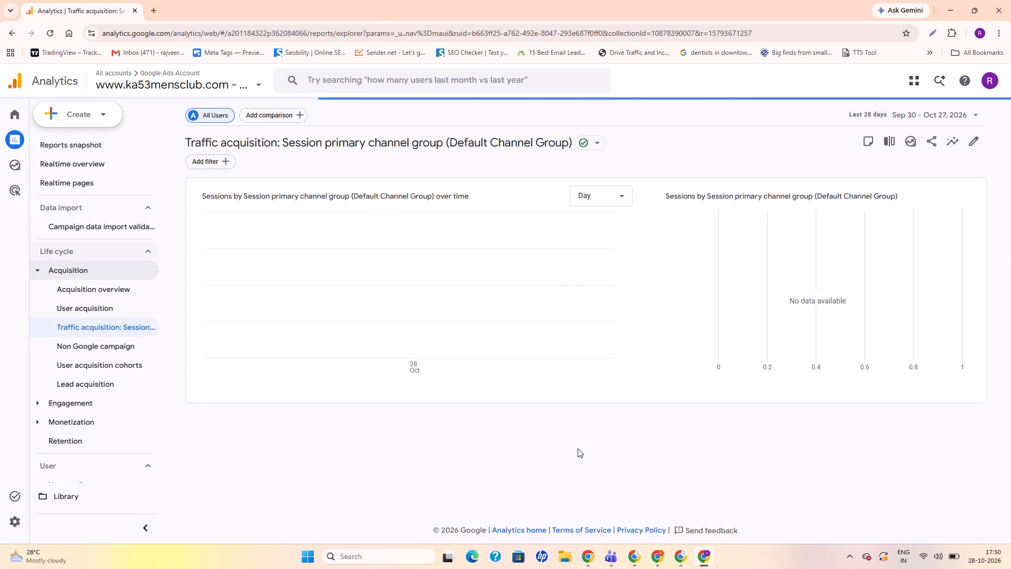
Examine the traffic table broken down by Session source / medium, Session medium and Session source in turn.
{"action": "scroll", "coordinate": [578, 448], "scroll_direction": "down", "scroll_amount": 2}
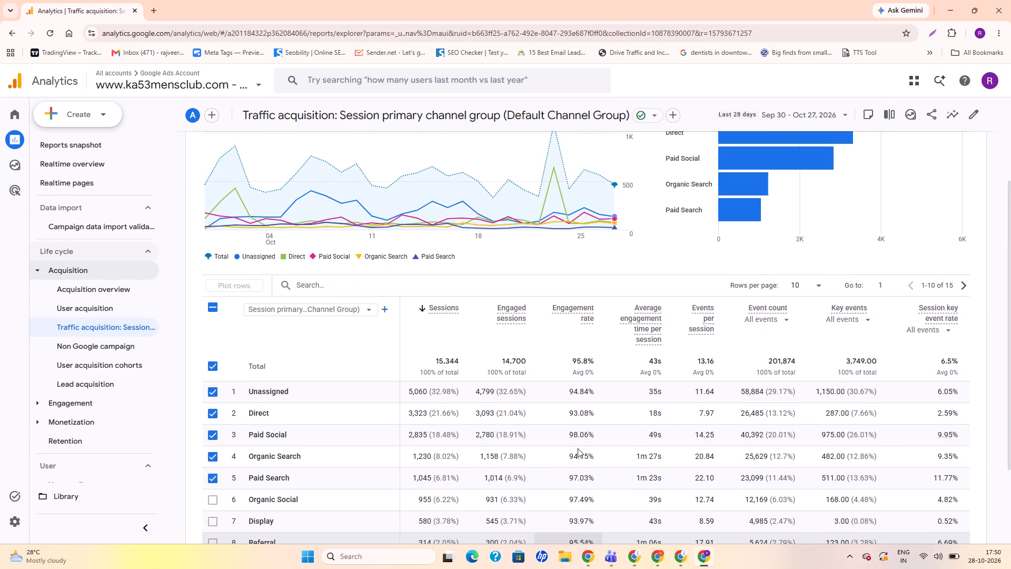
{"action": "left_click", "coordinate": [363, 310]}
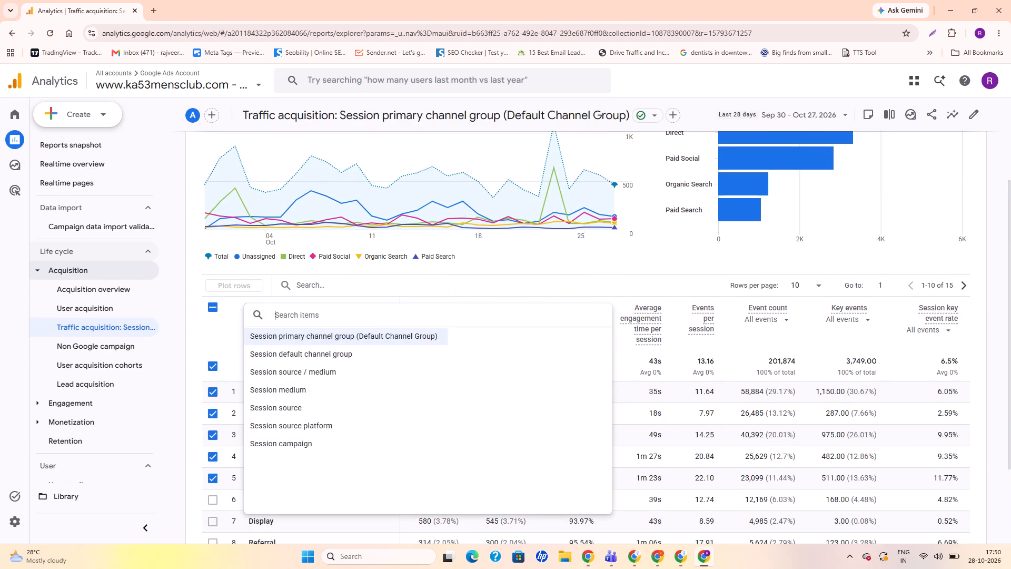
{"action": "left_click", "coordinate": [326, 372]}
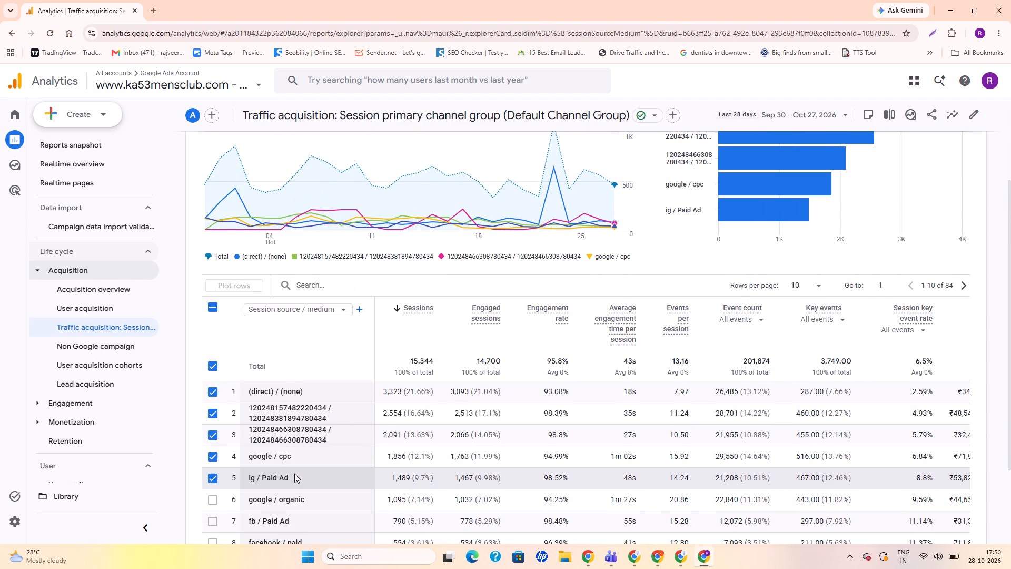
{"action": "scroll", "coordinate": [294, 474], "scroll_direction": "down", "scroll_amount": 3}
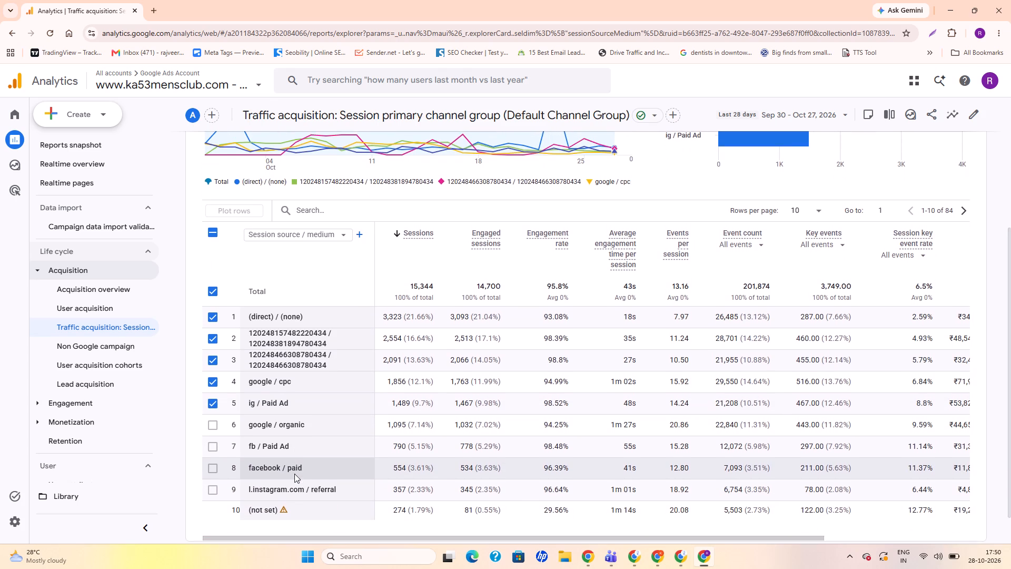
{"action": "scroll", "coordinate": [294, 474], "scroll_direction": "down", "scroll_amount": 1}
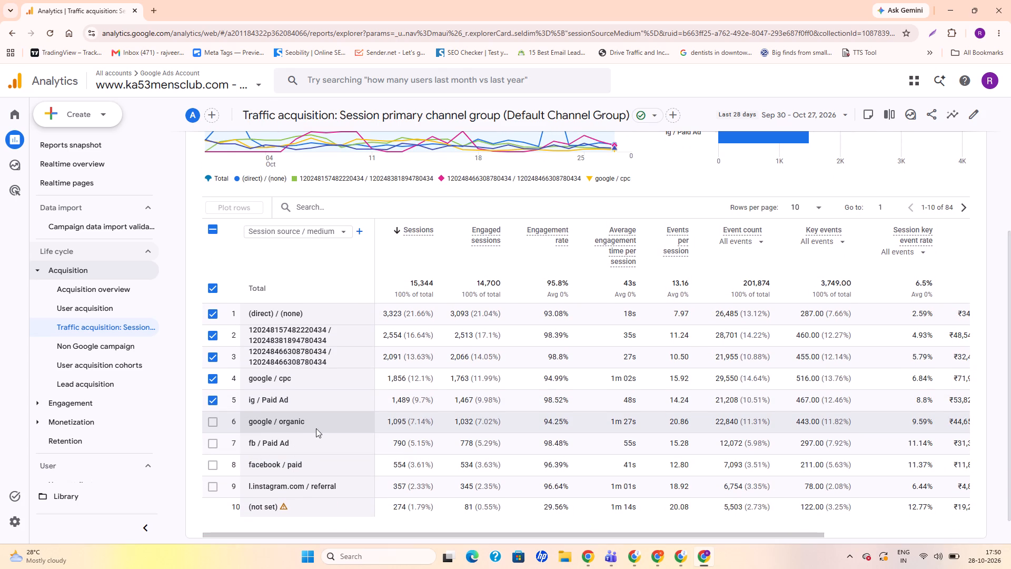
{"action": "scroll", "coordinate": [316, 428], "scroll_direction": "up", "scroll_amount": 1}
{"action": "left_click", "coordinate": [318, 307]}
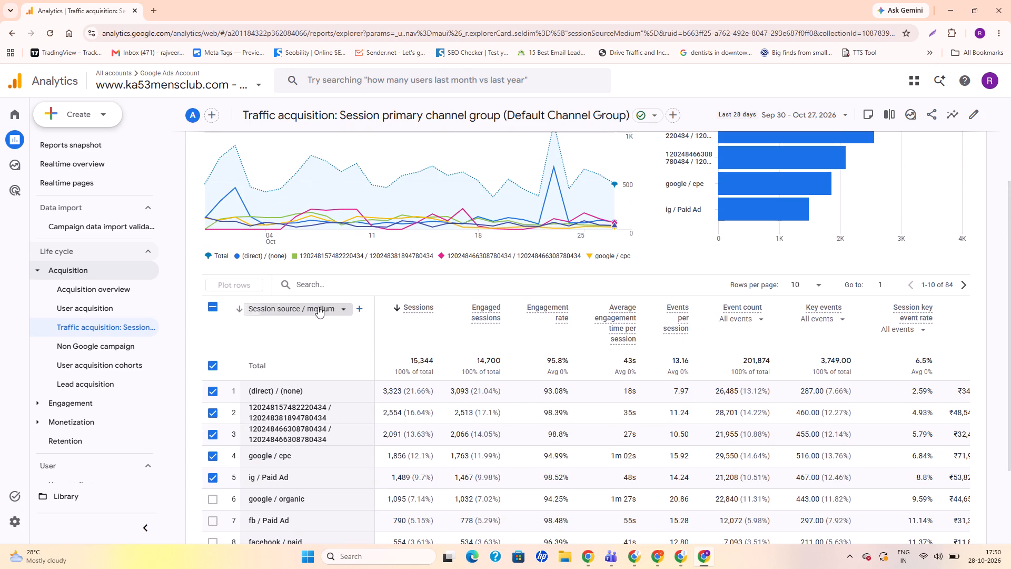
{"action": "left_click", "coordinate": [290, 392]}
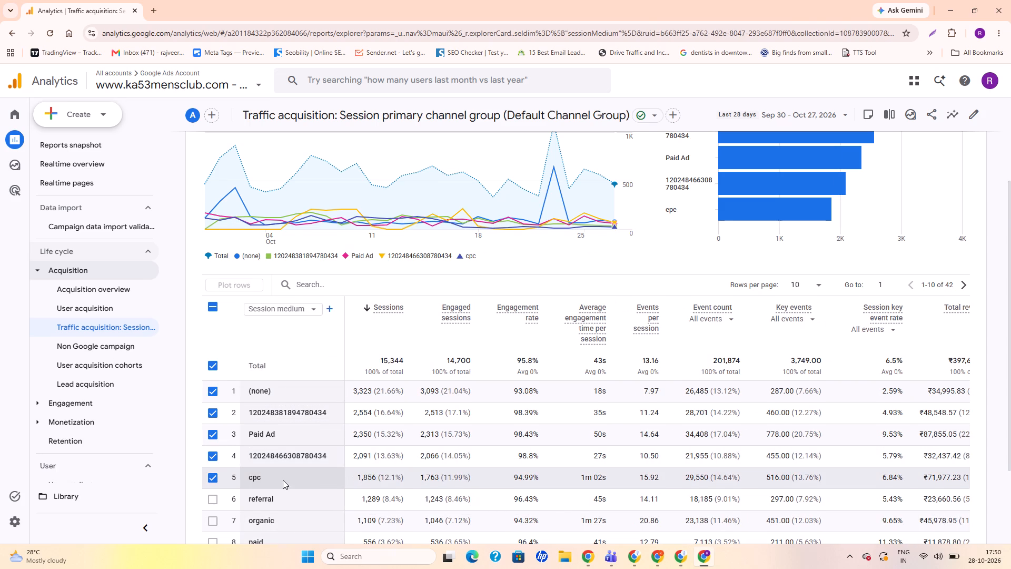
{"action": "scroll", "coordinate": [283, 480], "scroll_direction": "right", "scroll_amount": 1}
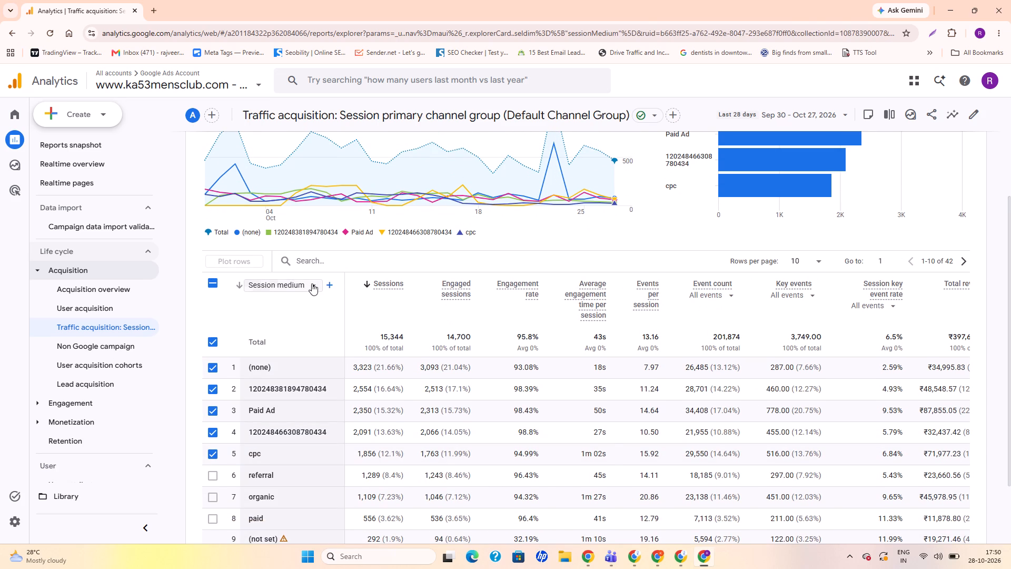
{"action": "left_click", "coordinate": [312, 283]}
{"action": "left_click", "coordinate": [295, 380]}
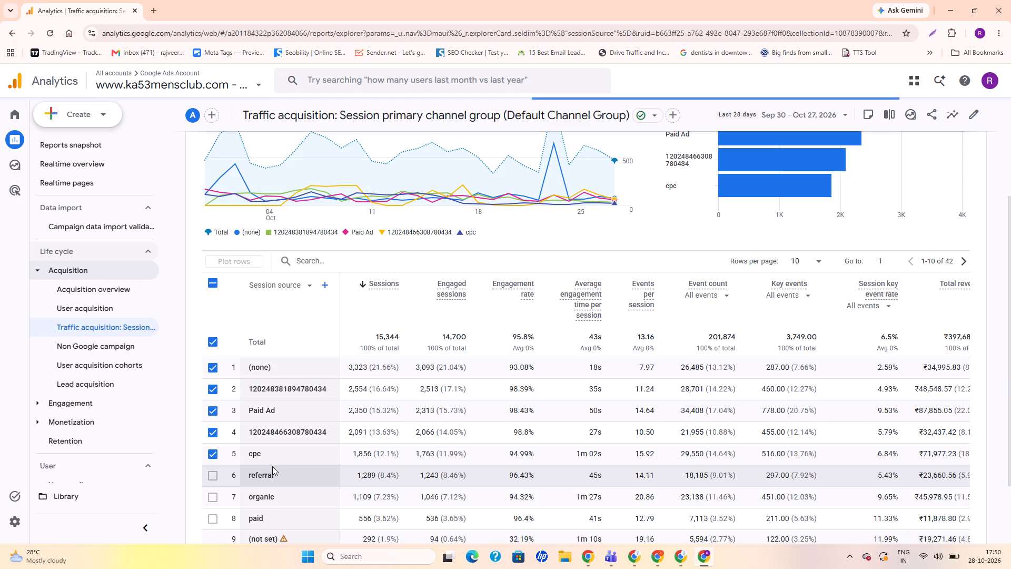
{"action": "scroll", "coordinate": [272, 466], "scroll_direction": "down", "scroll_amount": 1}
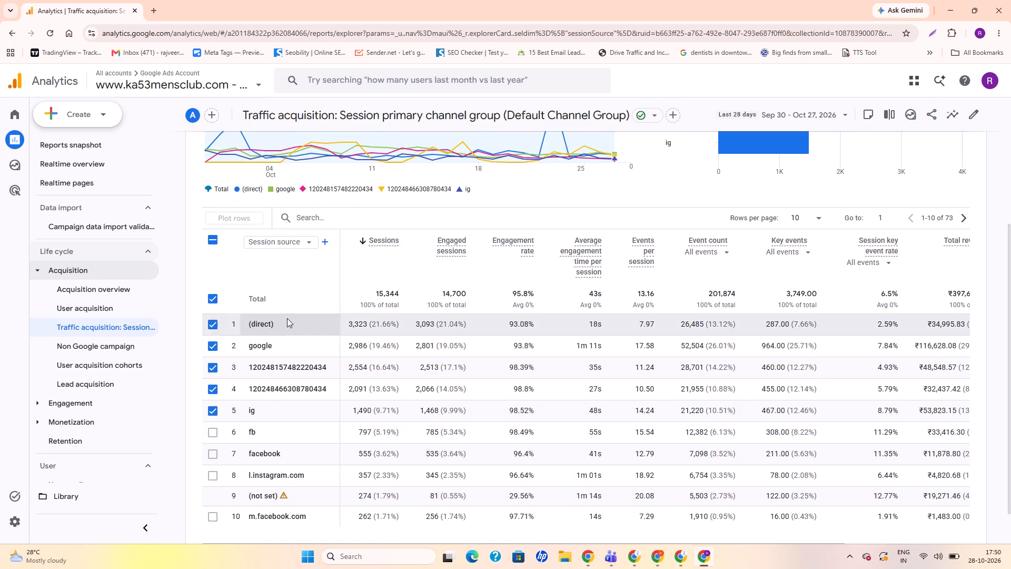
Break the traffic table down by Session source platform and review its engagement, key events and revenue columns.
{"action": "left_click", "coordinate": [289, 239]}
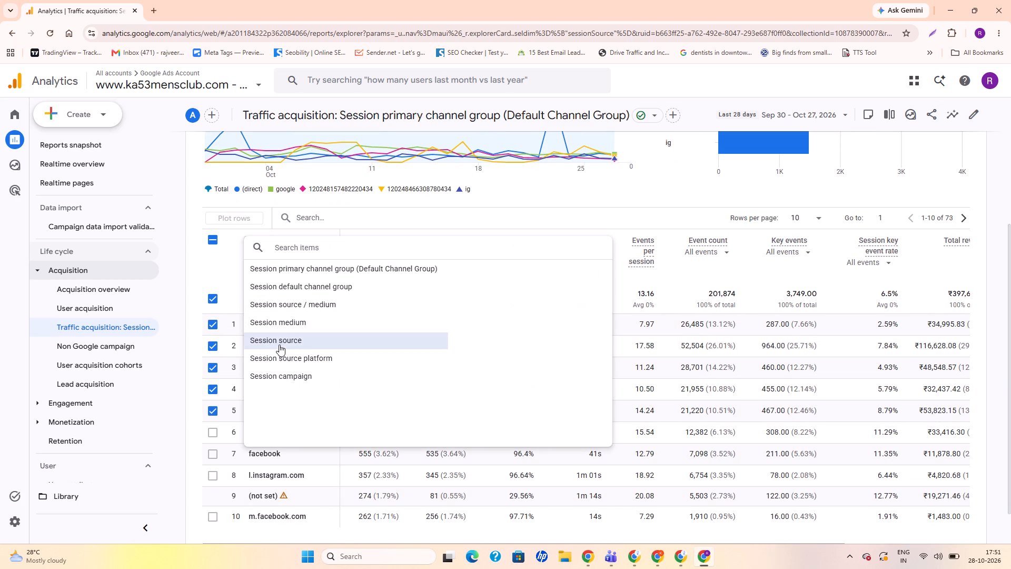
{"action": "left_click", "coordinate": [285, 357]}
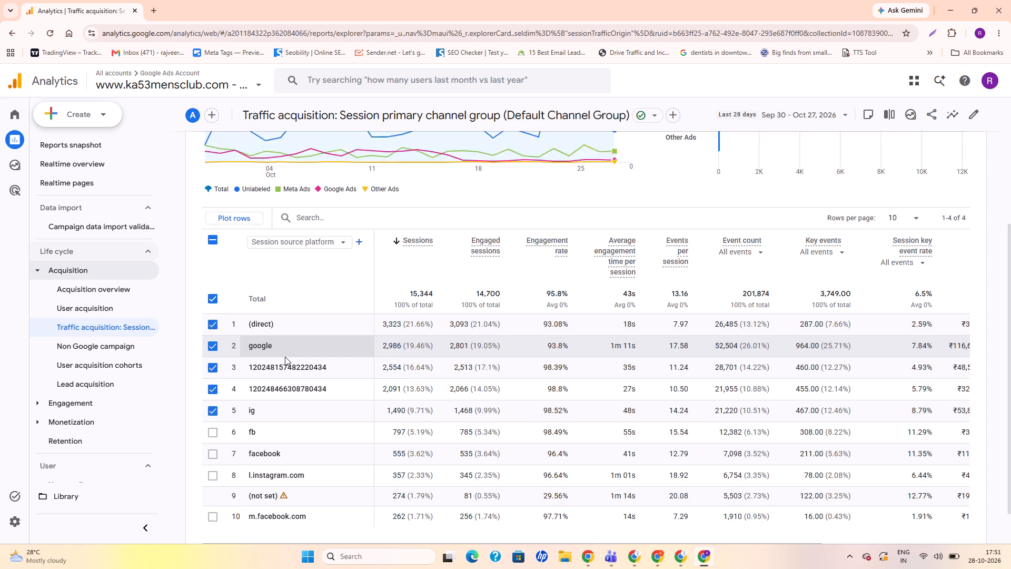
{"action": "scroll", "coordinate": [491, 425], "scroll_direction": "left", "scroll_amount": 2}
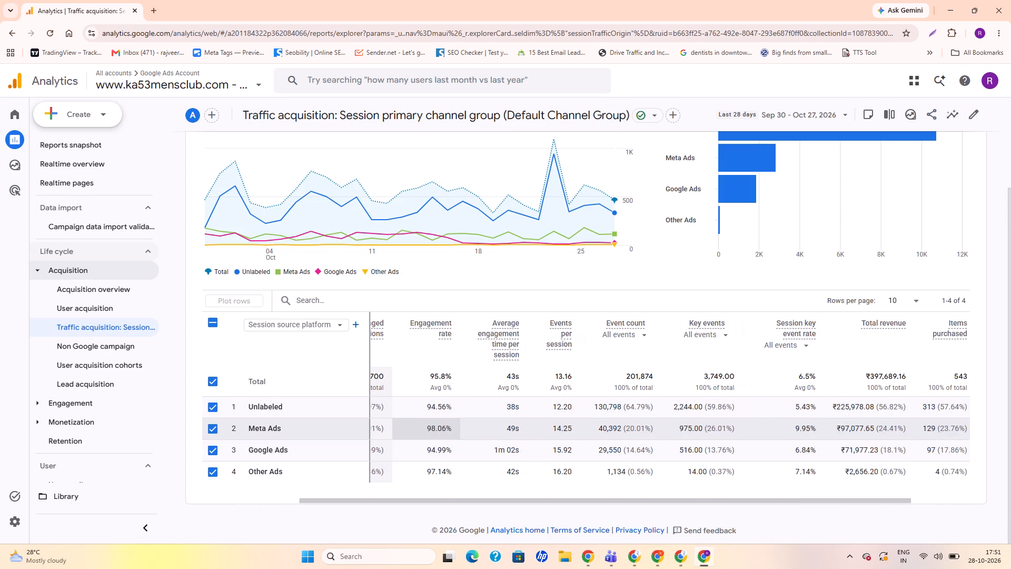
{"action": "scroll", "coordinate": [801, 411], "scroll_direction": "left", "scroll_amount": 1}
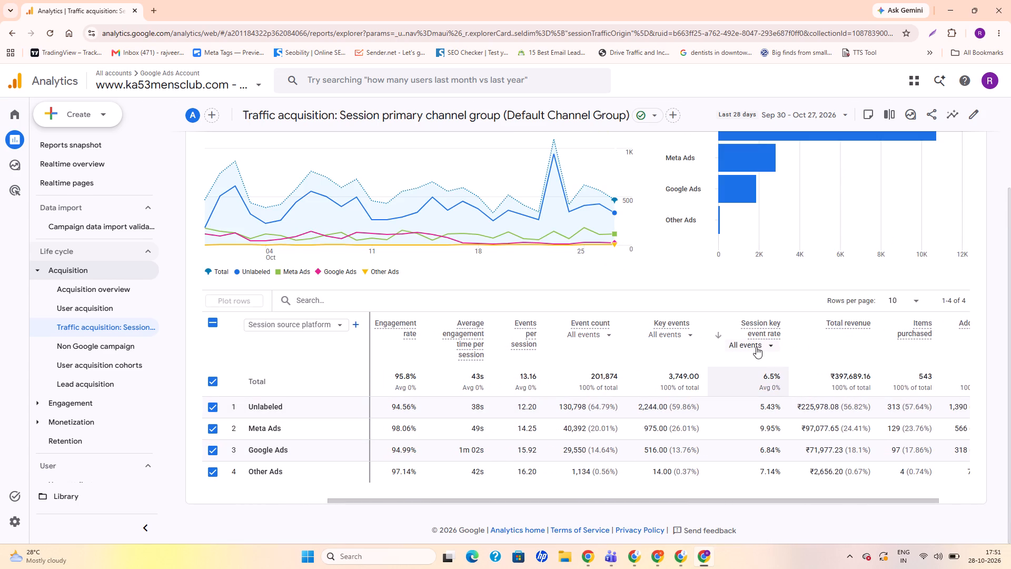
{"action": "left_click", "coordinate": [669, 333]}
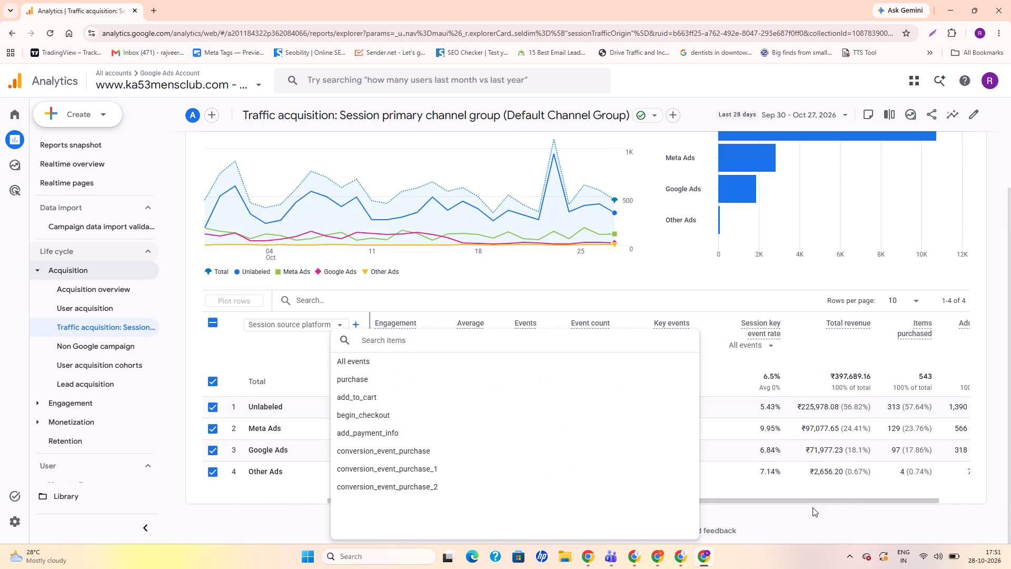
{"action": "left_click", "coordinate": [835, 524]}
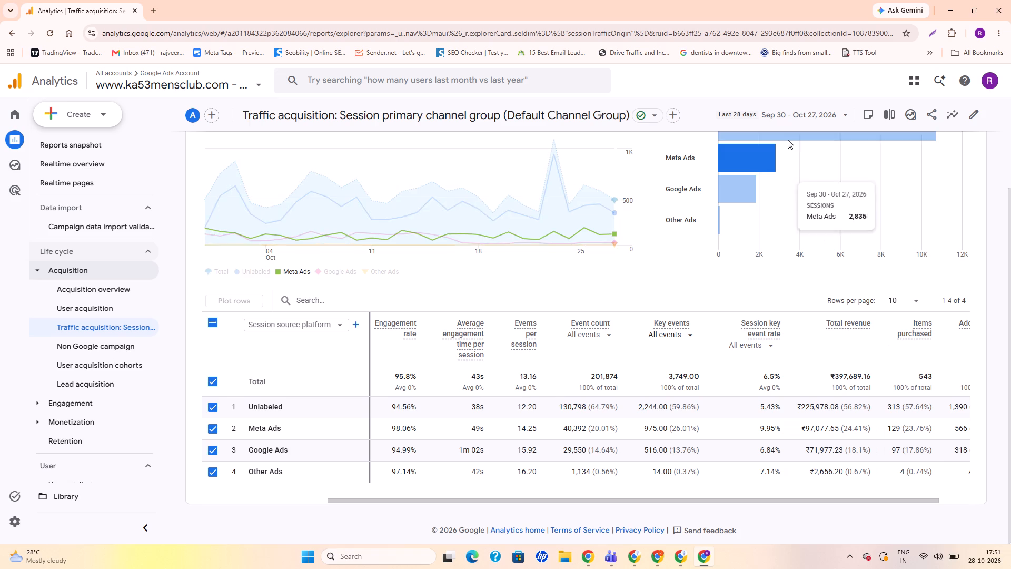
Set the traffic report's date range to Last 7 days and review each source platform's revenue and items purchased.
{"action": "left_click", "coordinate": [807, 121]}
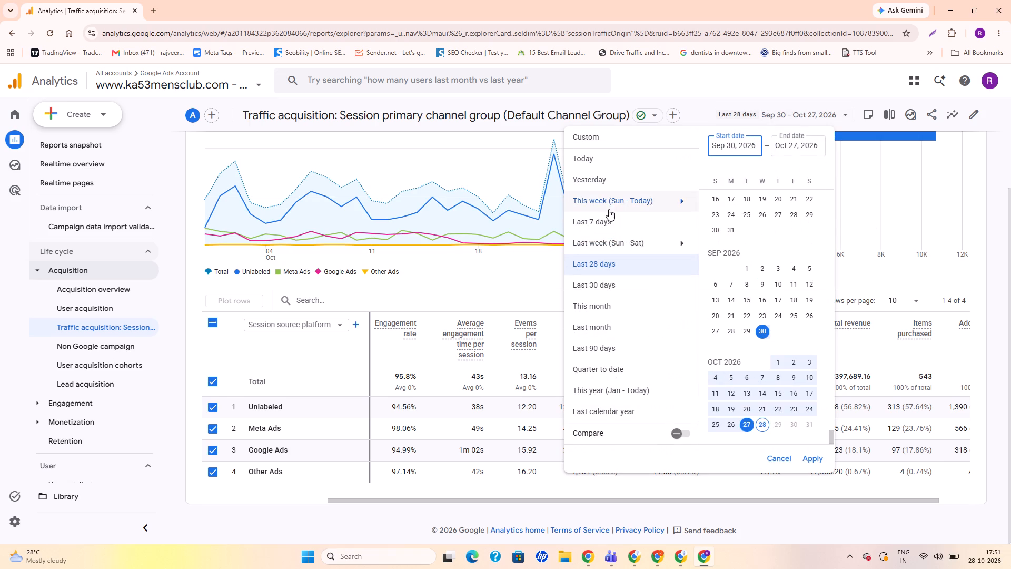
{"action": "left_click", "coordinate": [605, 218]}
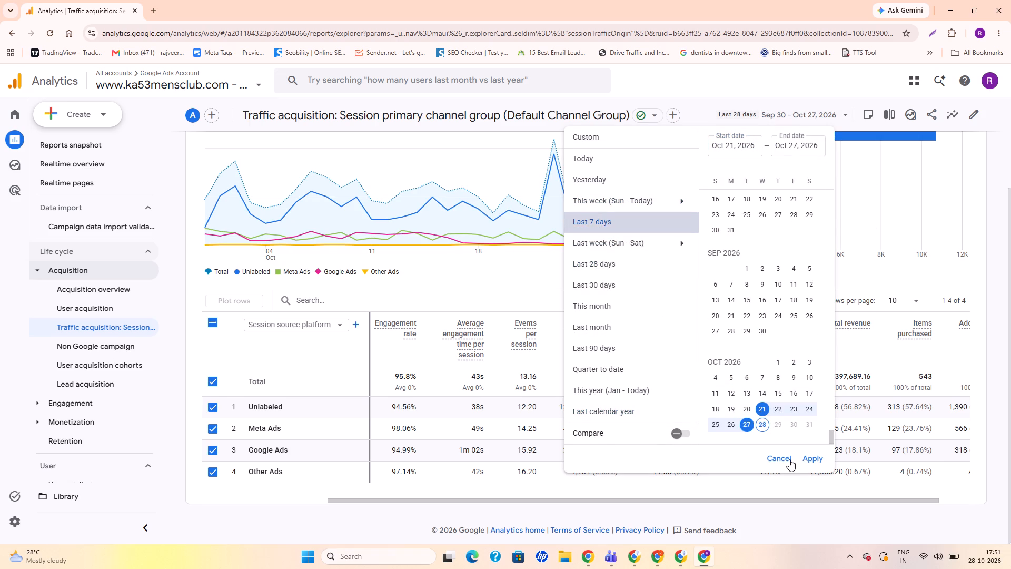
{"action": "left_click", "coordinate": [816, 458]}
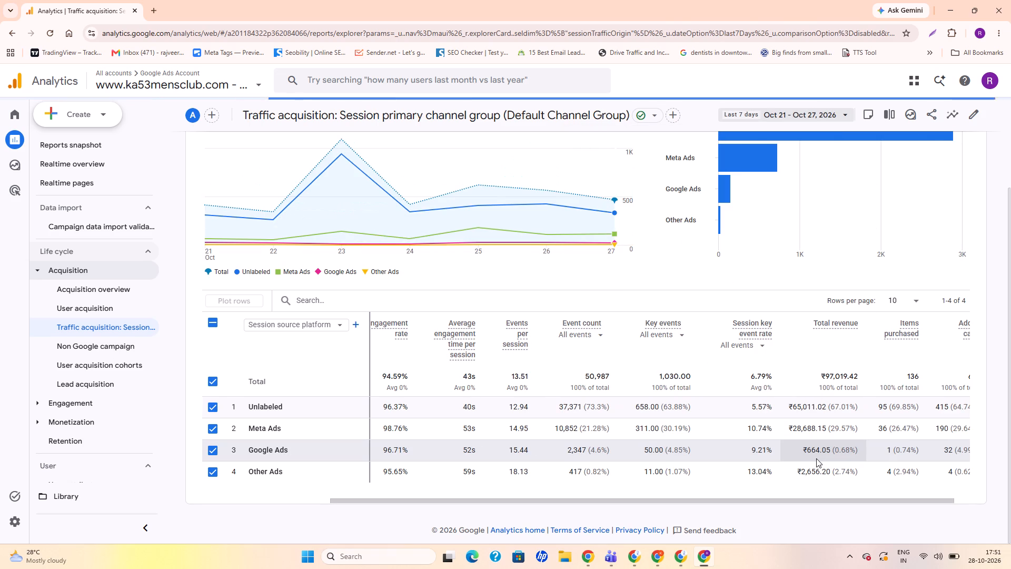
{"action": "scroll", "coordinate": [816, 458], "scroll_direction": "left", "scroll_amount": 1}
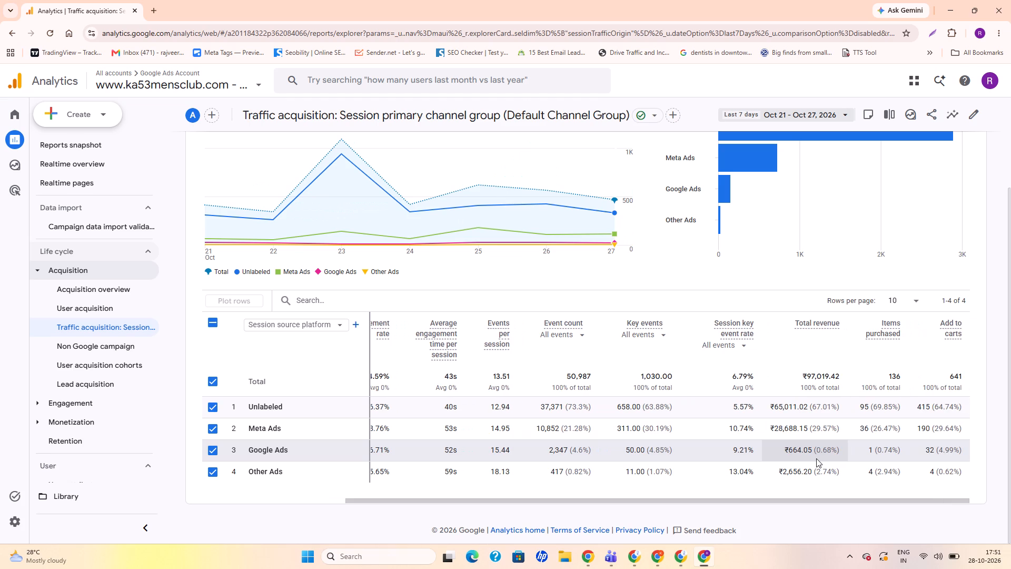
{"action": "scroll", "coordinate": [816, 458], "scroll_direction": "left", "scroll_amount": 1}
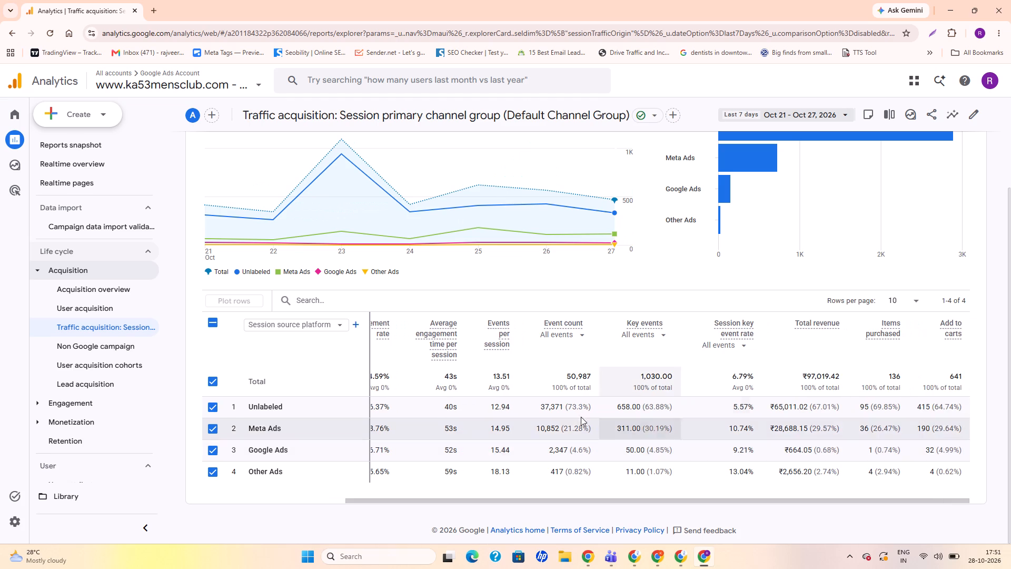
Open the User acquisition report and break its table down by First user source platform.
{"action": "left_click", "coordinate": [86, 307]}
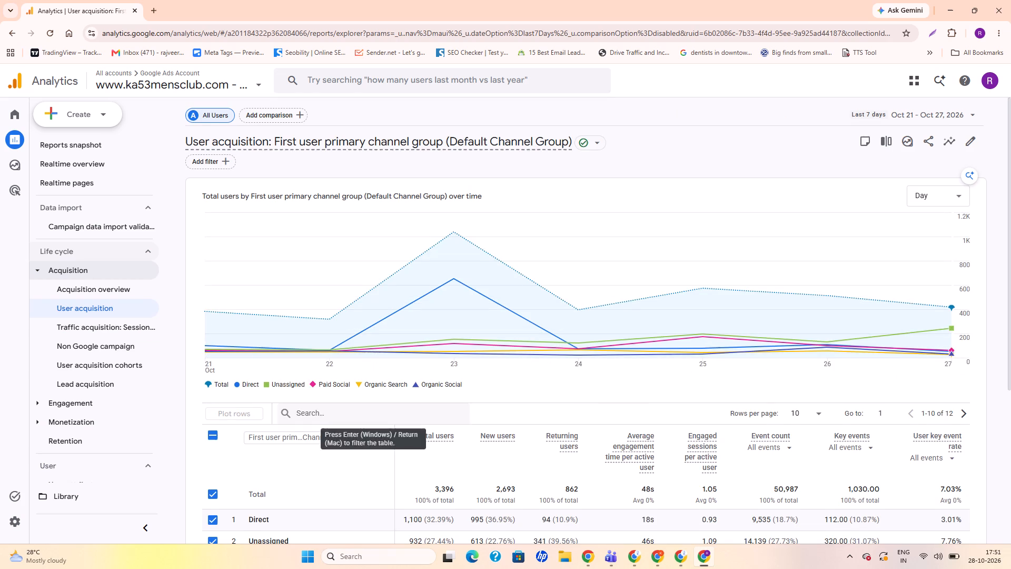
{"action": "scroll", "coordinate": [322, 408], "scroll_direction": "down", "scroll_amount": 3}
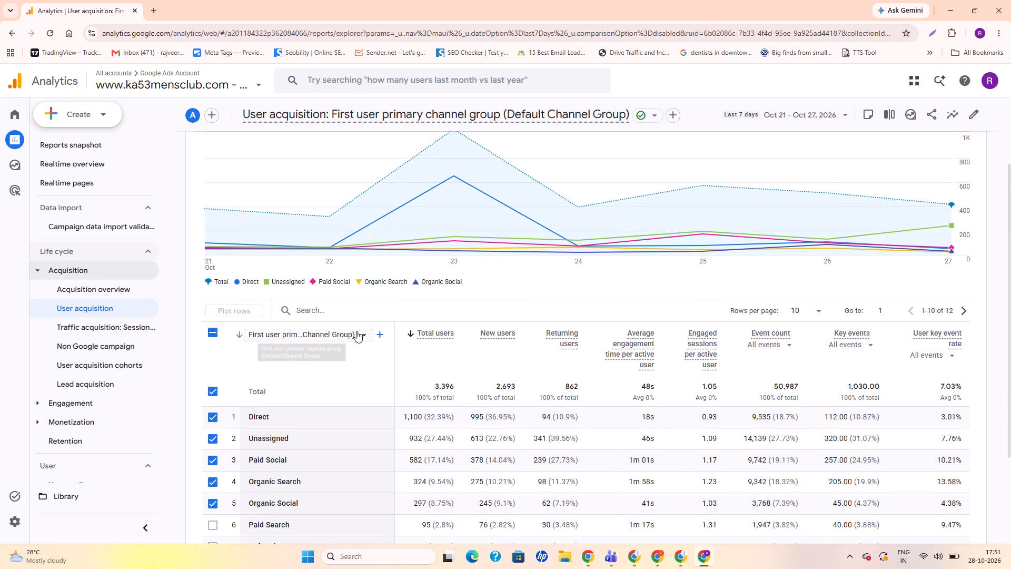
{"action": "left_click", "coordinate": [356, 331]}
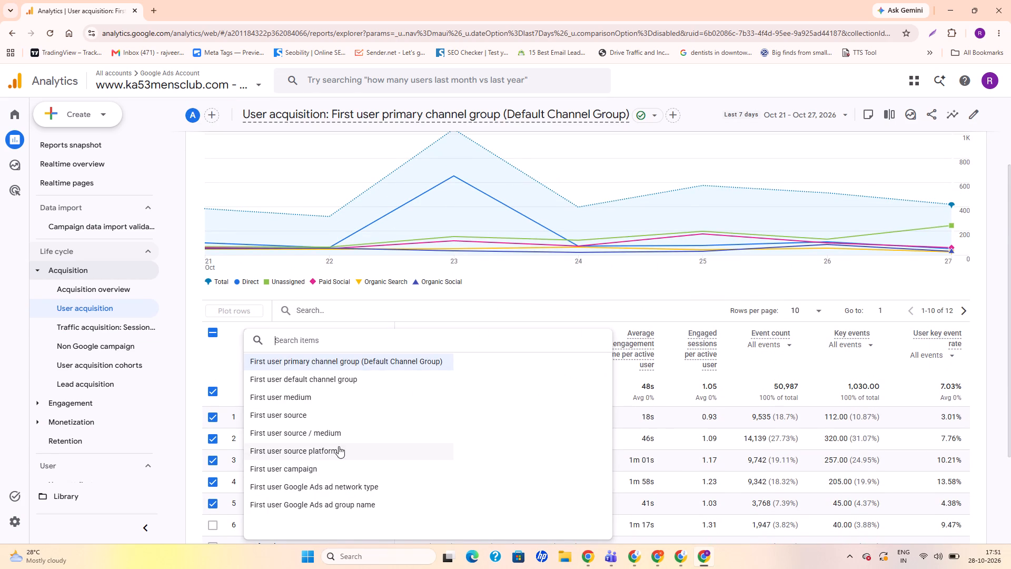
{"action": "left_click", "coordinate": [355, 435]}
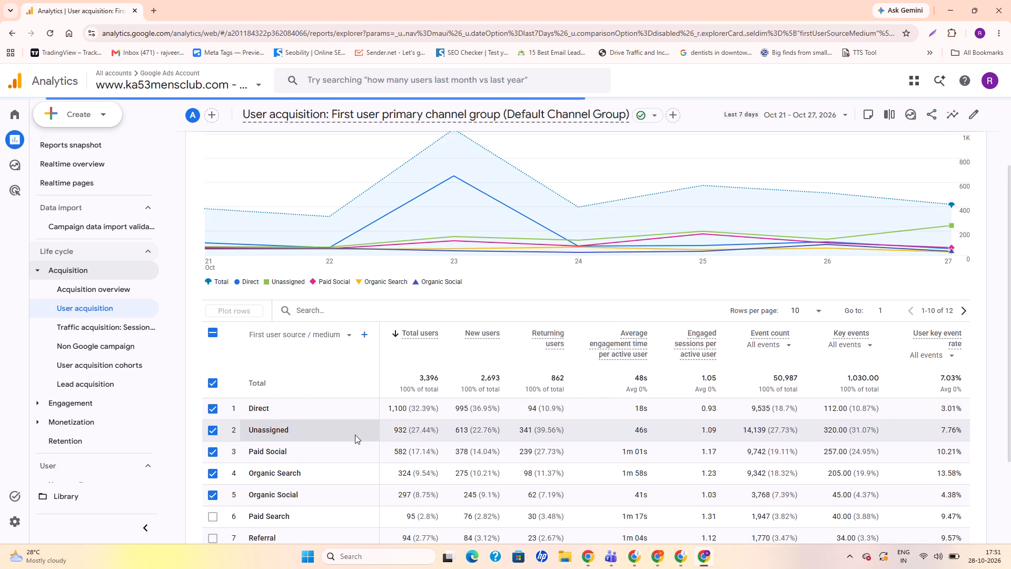
{"action": "left_click", "coordinate": [333, 336]}
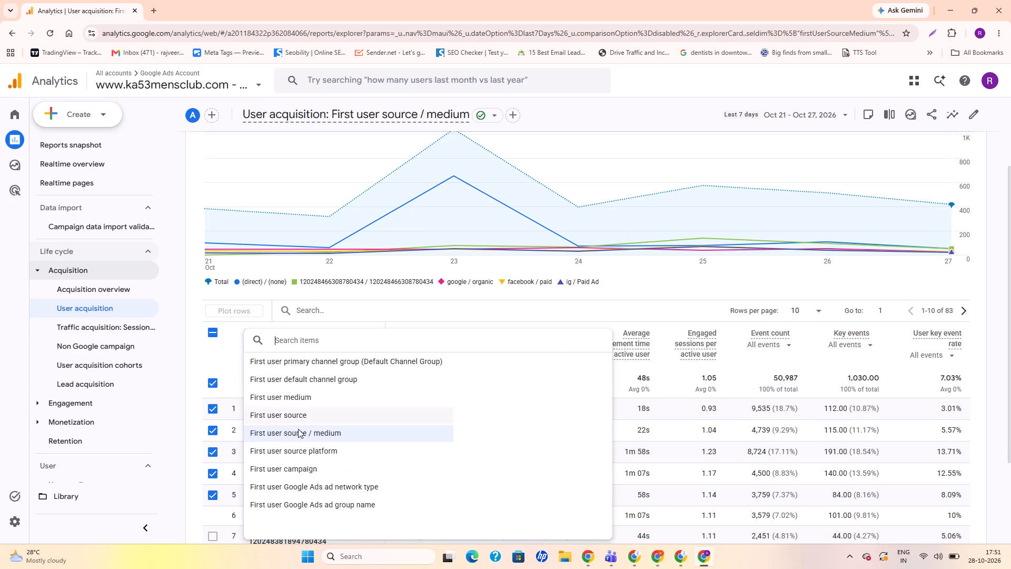
{"action": "left_click", "coordinate": [300, 447]}
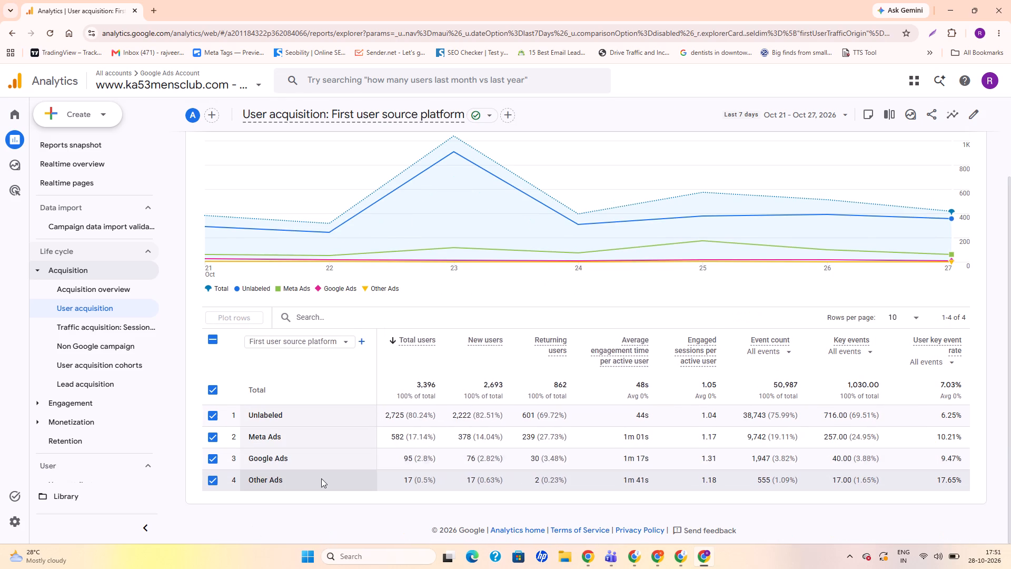
Limit the Key events column of the user acquisition table to purchase and review each source platform's figures.
{"action": "scroll", "coordinate": [441, 428], "scroll_direction": "left", "scroll_amount": 4}
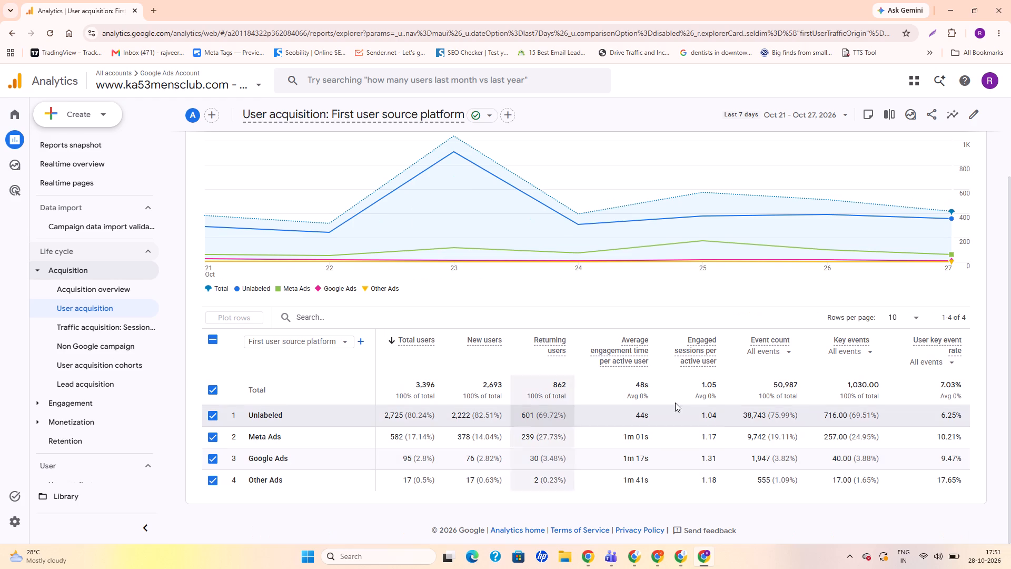
{"action": "left_click", "coordinate": [866, 350]}
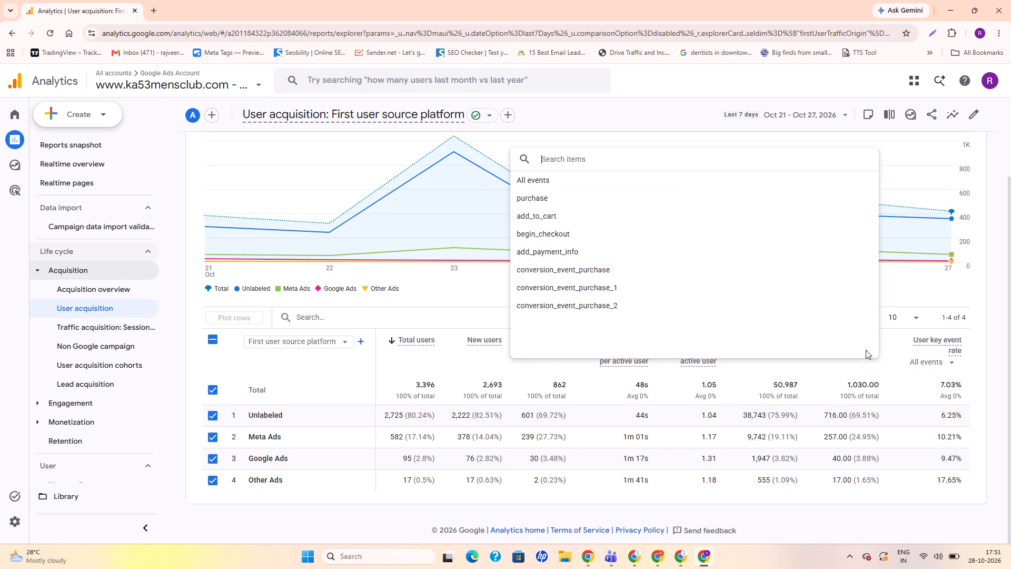
{"action": "left_click", "coordinate": [536, 195]}
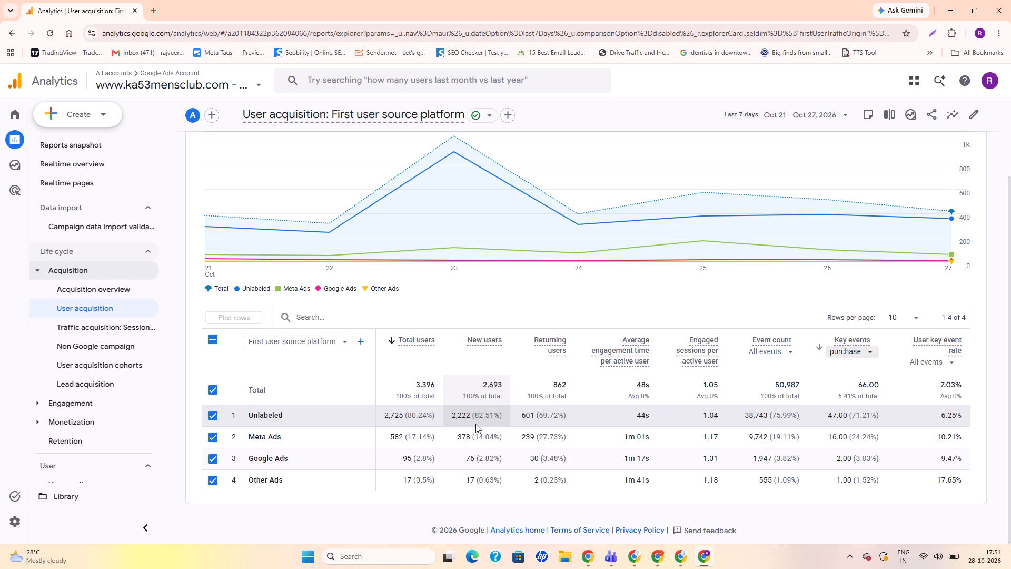
{"action": "scroll", "coordinate": [802, 459], "scroll_direction": "left", "scroll_amount": 4}
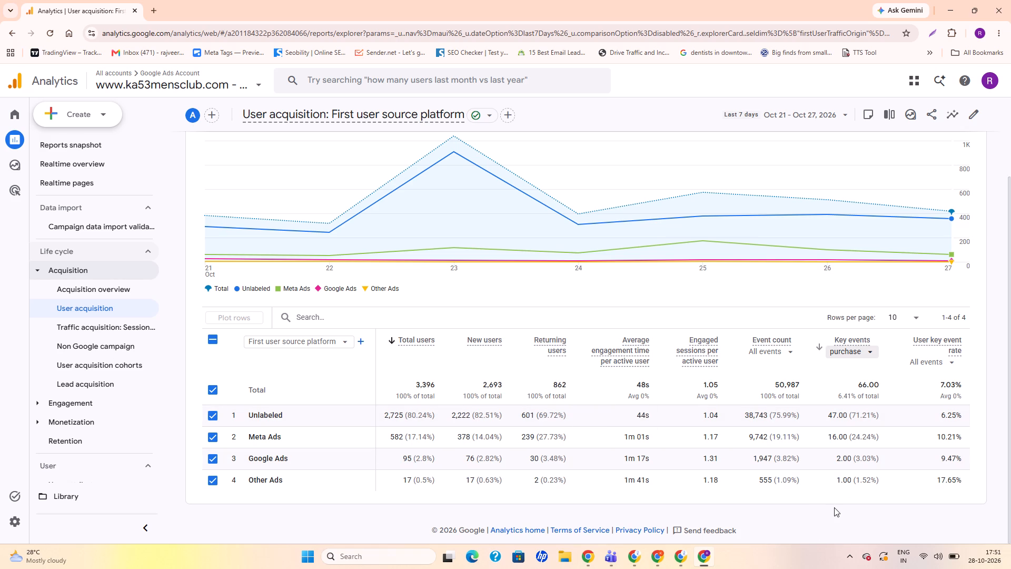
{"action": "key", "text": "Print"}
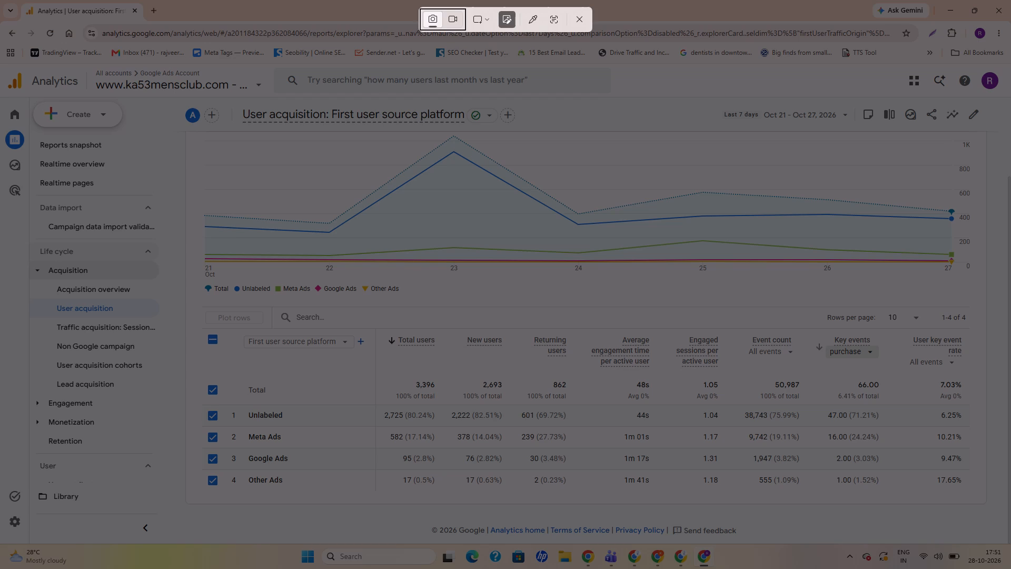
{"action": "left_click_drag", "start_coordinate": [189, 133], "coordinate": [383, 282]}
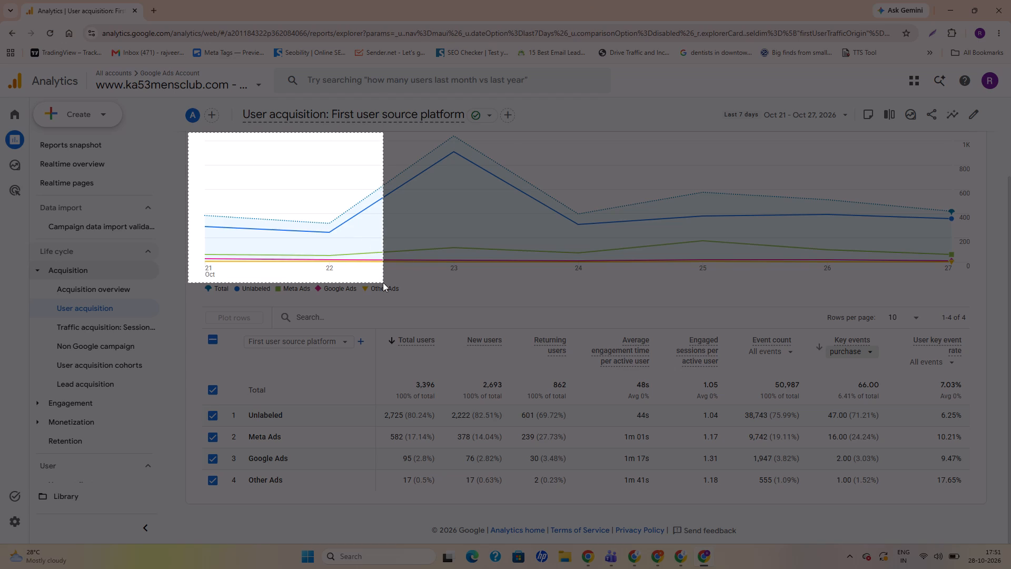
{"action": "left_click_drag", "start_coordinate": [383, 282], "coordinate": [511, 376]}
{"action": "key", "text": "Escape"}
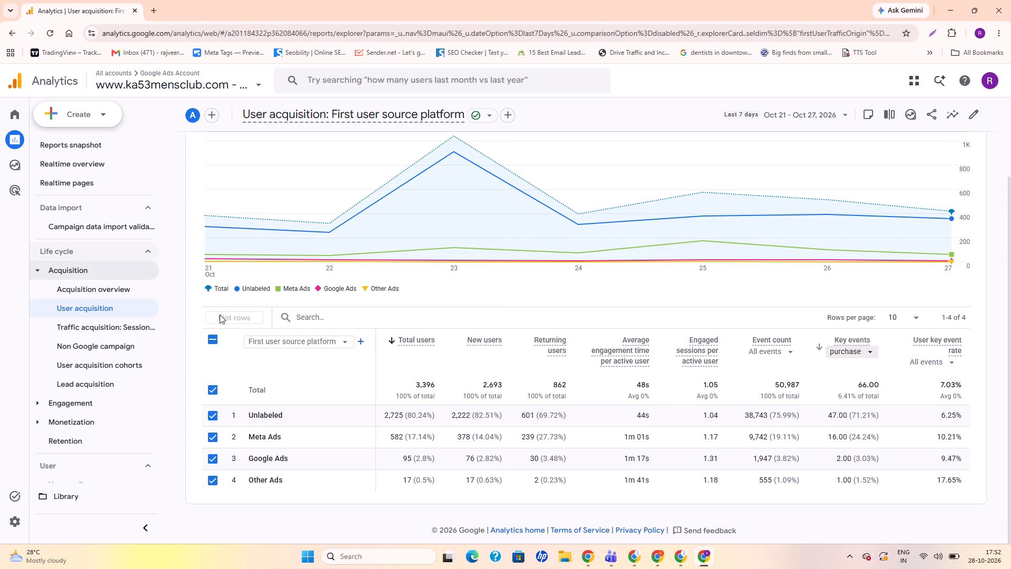
Snip the source platform table, from the chart's date axis and legend down past the Other Ads row, across its full width.
{"action": "key", "text": "Print"}
{"action": "left_click_drag", "start_coordinate": [200, 263], "coordinate": [253, 354]}
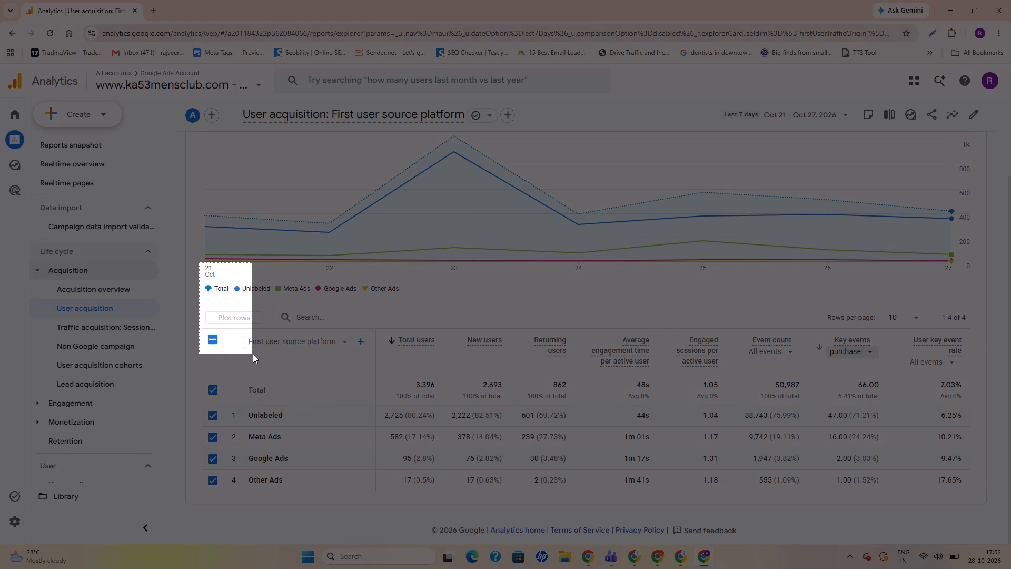
{"action": "left_click_drag", "start_coordinate": [253, 354], "coordinate": [969, 513]}
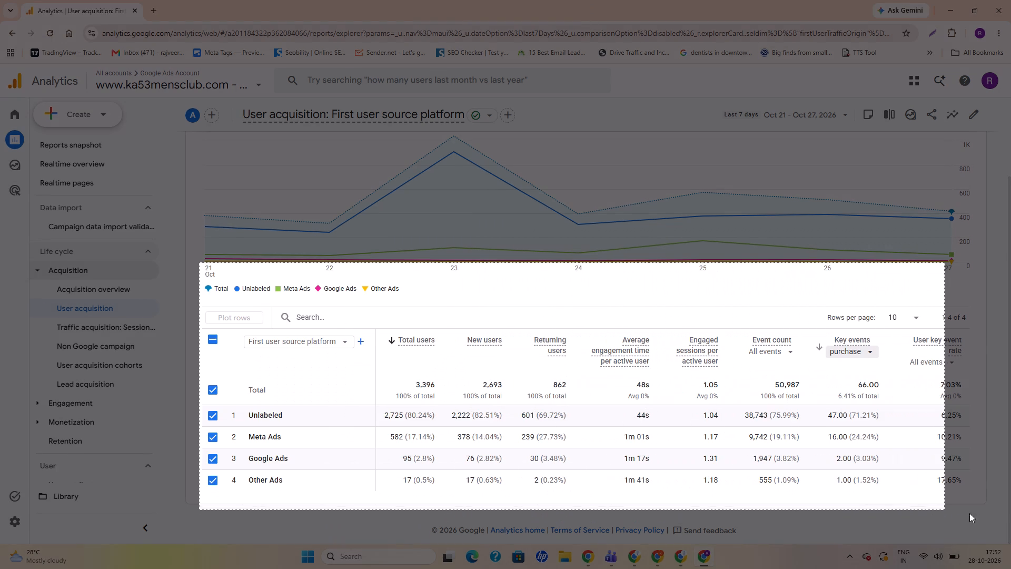
{"action": "left_click_drag", "start_coordinate": [969, 513], "coordinate": [996, 514]}
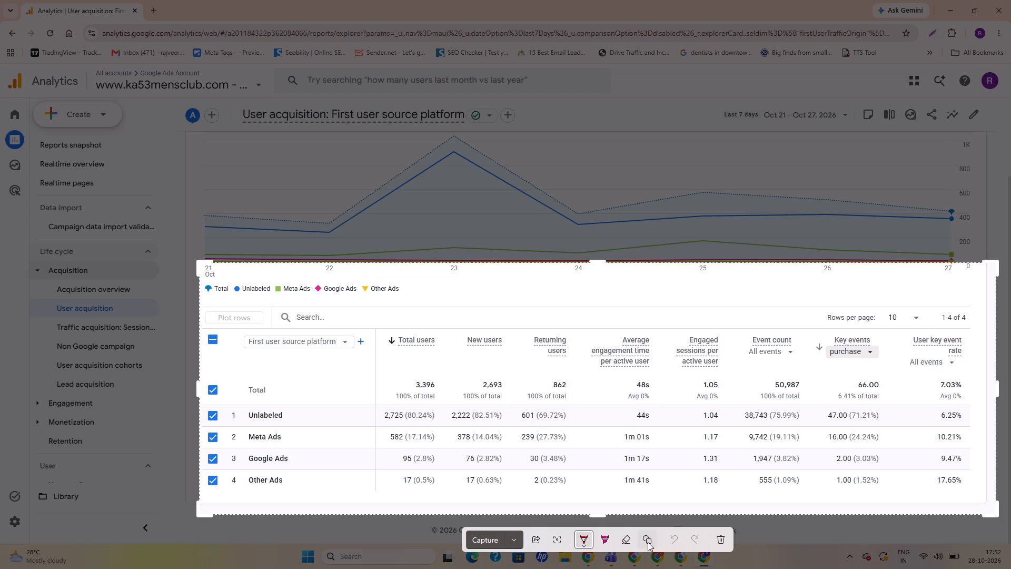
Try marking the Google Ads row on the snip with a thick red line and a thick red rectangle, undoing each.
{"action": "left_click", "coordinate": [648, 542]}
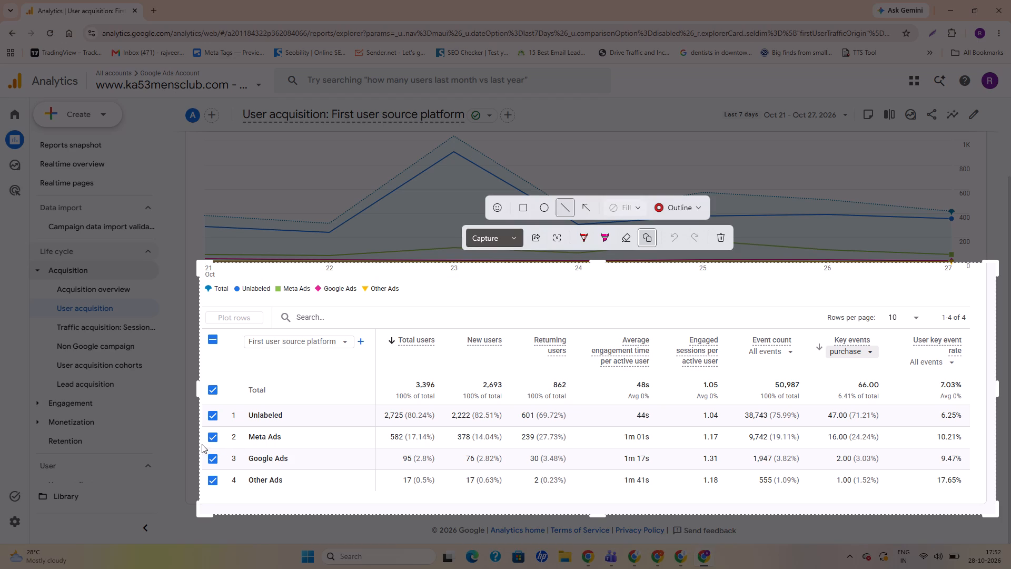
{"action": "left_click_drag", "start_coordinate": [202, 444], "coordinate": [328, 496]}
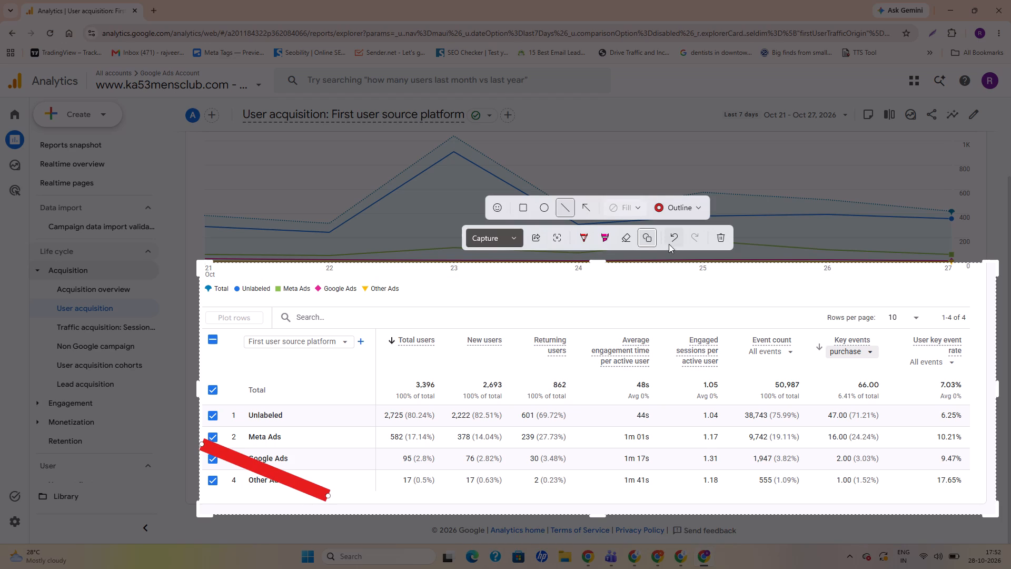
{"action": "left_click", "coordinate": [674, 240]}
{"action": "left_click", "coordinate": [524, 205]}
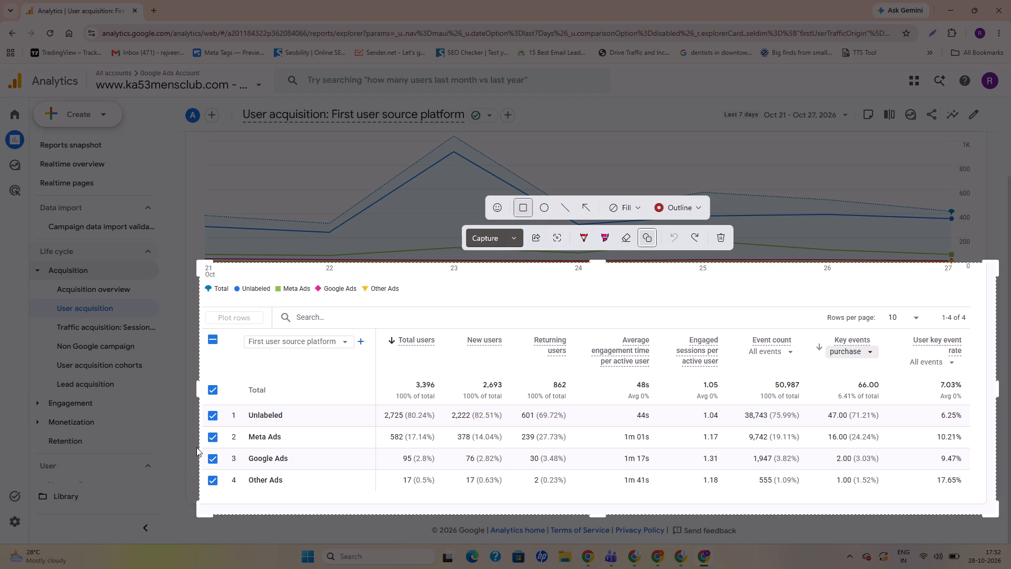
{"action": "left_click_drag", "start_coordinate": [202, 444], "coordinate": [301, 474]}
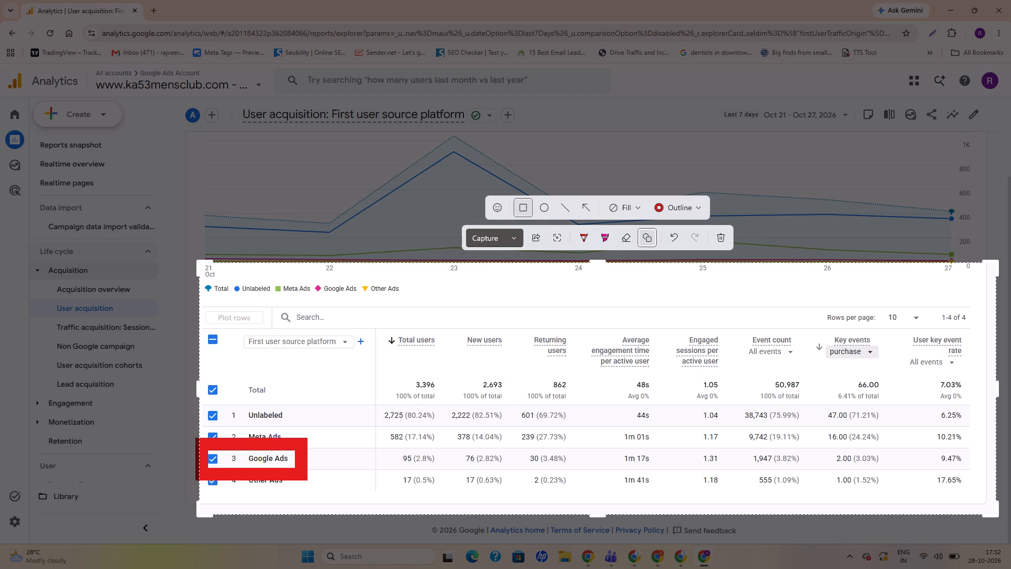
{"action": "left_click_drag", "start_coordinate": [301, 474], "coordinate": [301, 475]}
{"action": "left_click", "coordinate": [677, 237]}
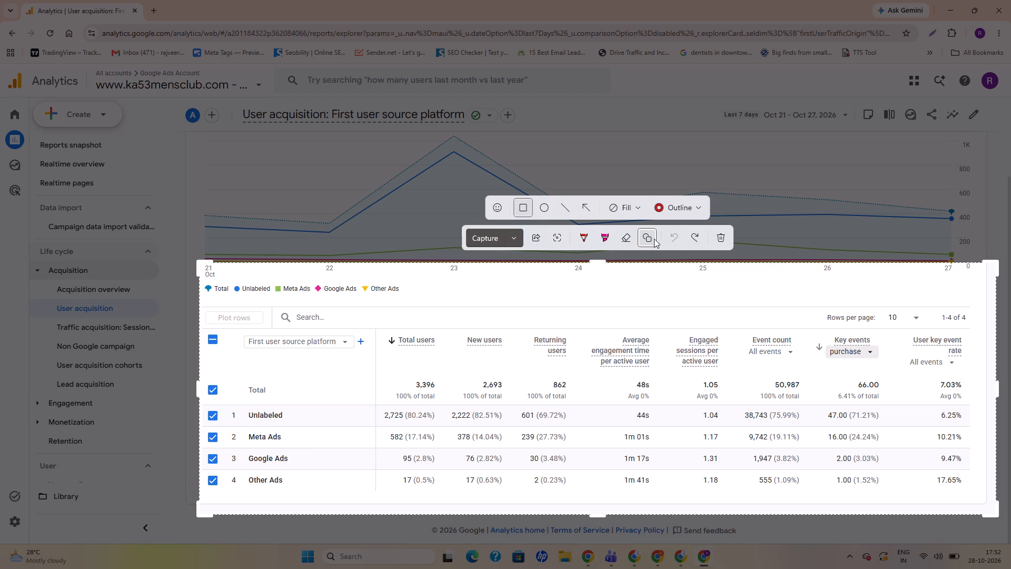
Reduce the red shape outline to a thin line and draw a rectangle around the entire Google Ads row.
{"action": "left_click", "coordinate": [660, 205]}
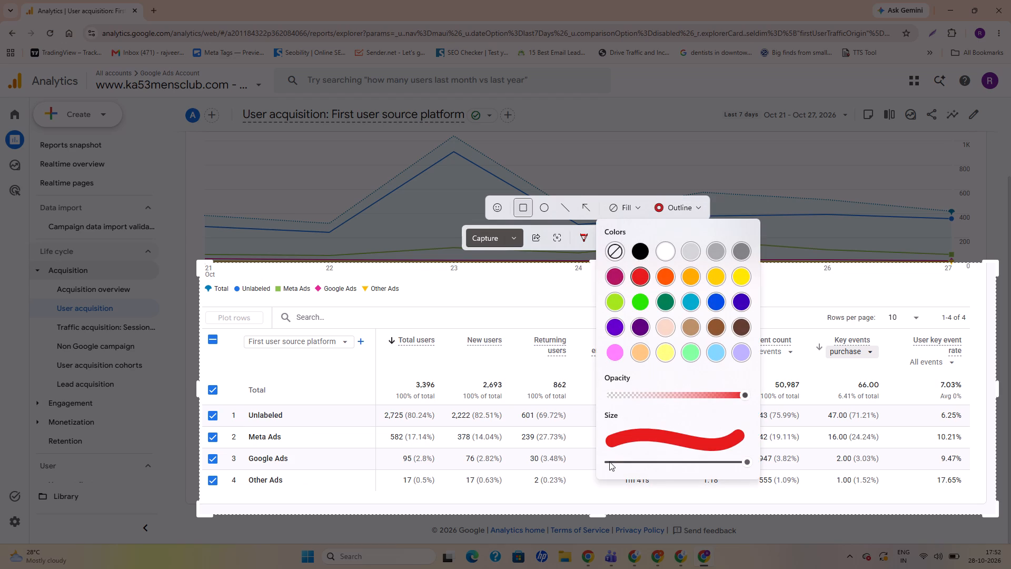
{"action": "left_click", "coordinate": [611, 462]}
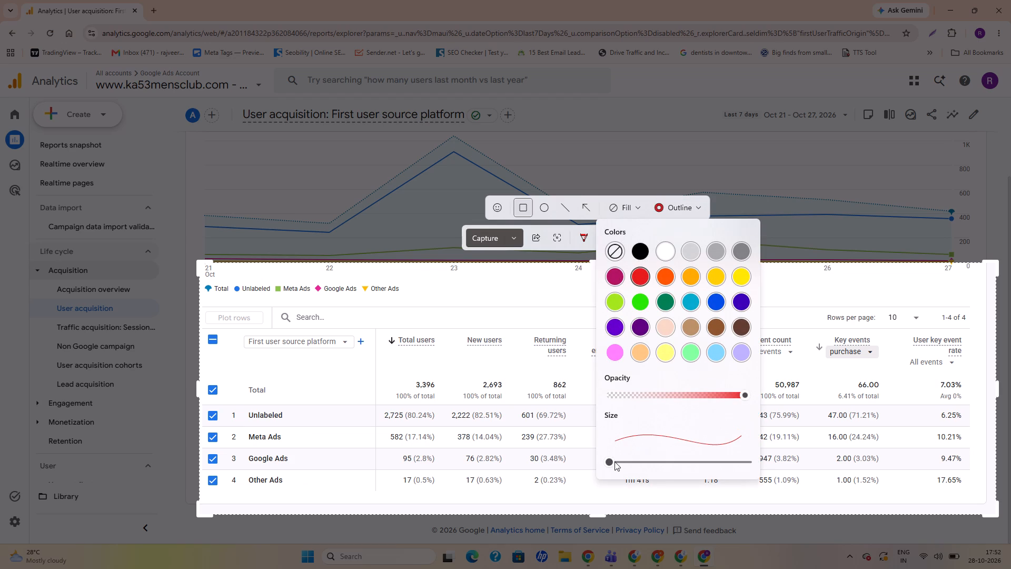
{"action": "left_click", "coordinate": [614, 462]}
{"action": "left_click", "coordinate": [614, 462]}
{"action": "left_click", "coordinate": [530, 204]}
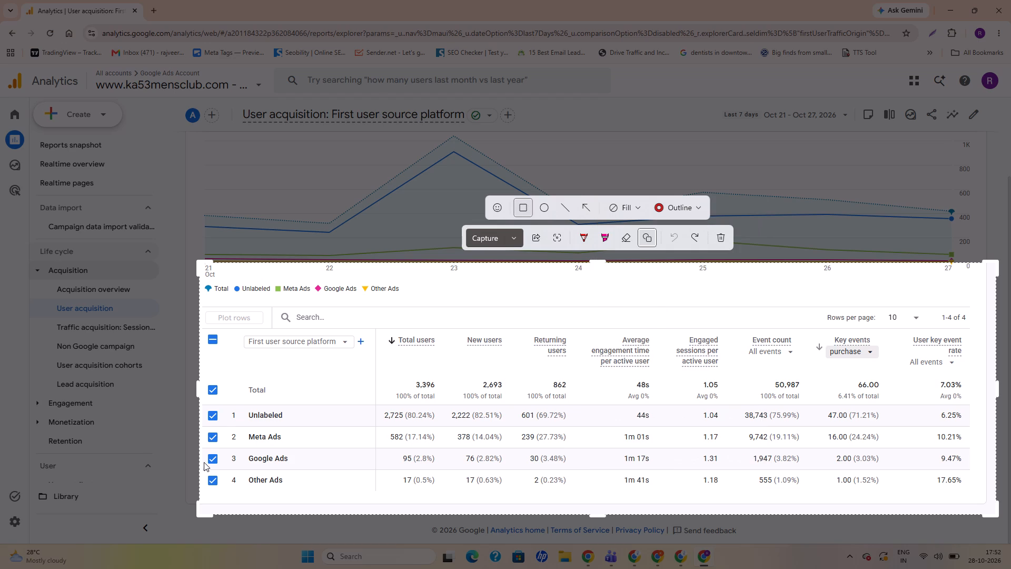
{"action": "left_click_drag", "start_coordinate": [202, 446], "coordinate": [315, 483]}
{"action": "left_click_drag", "start_coordinate": [315, 483], "coordinate": [946, 472]}
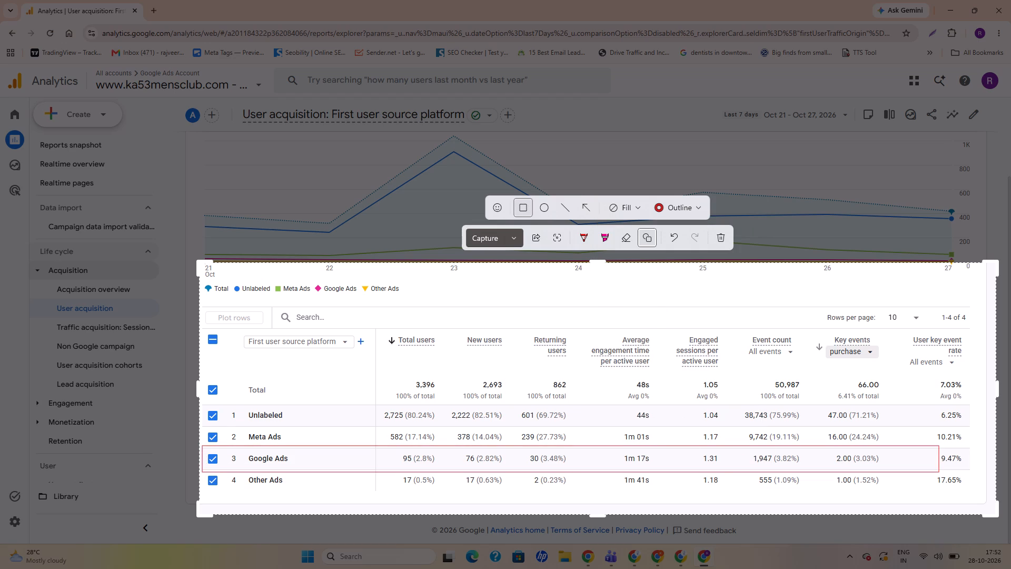
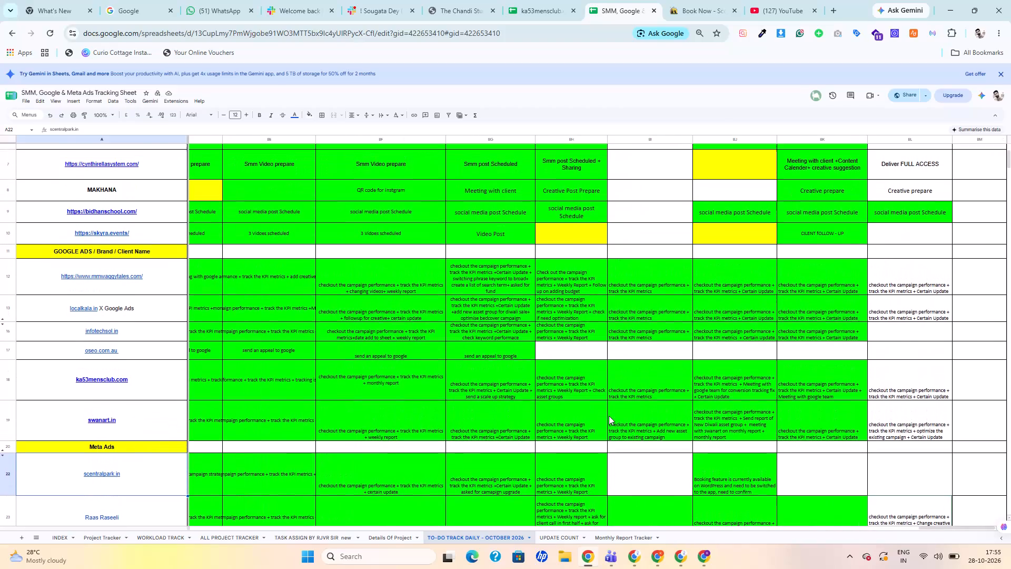
Examine the clients' latest daily tasks under Google Ads and Meta Ads in the October 2026 to-do tracking sheet.
{"action": "scroll", "coordinate": [609, 416], "scroll_direction": "right", "scroll_amount": 1}
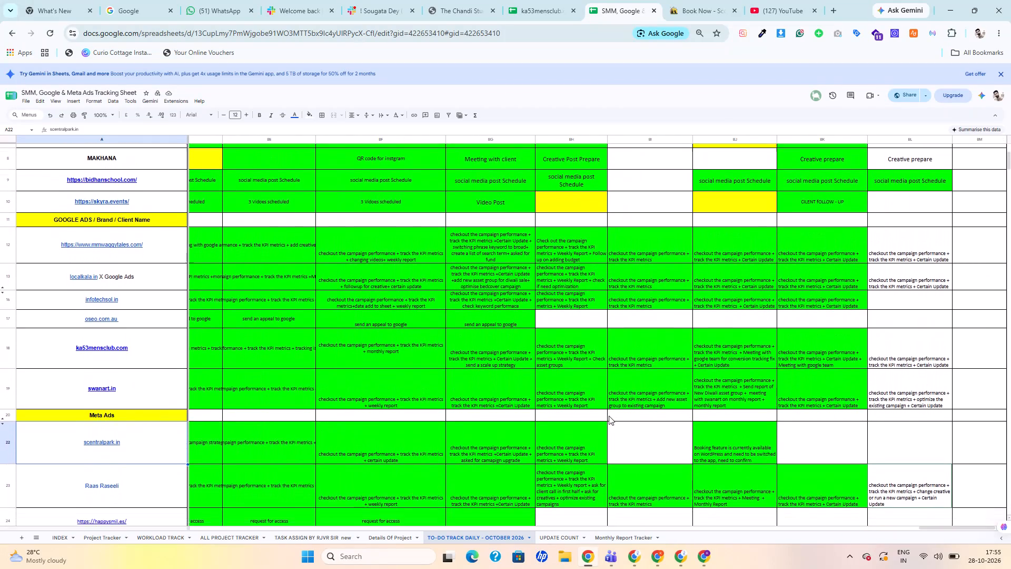
{"action": "scroll", "coordinate": [609, 416], "scroll_direction": "down", "scroll_amount": 2}
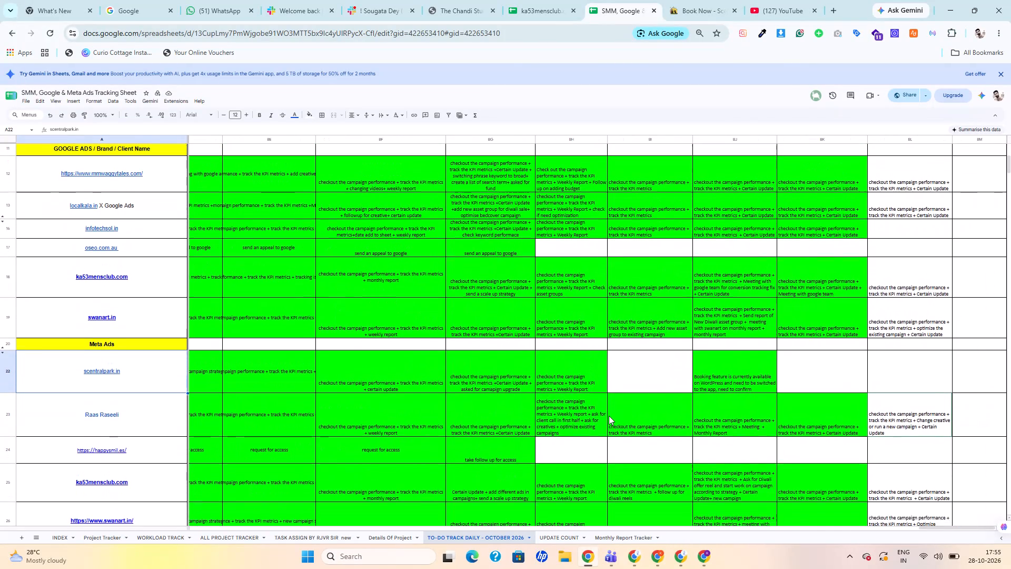
{"action": "scroll", "coordinate": [609, 416], "scroll_direction": "down", "scroll_amount": 5}
{"action": "scroll", "coordinate": [609, 416], "scroll_direction": "left", "scroll_amount": 2}
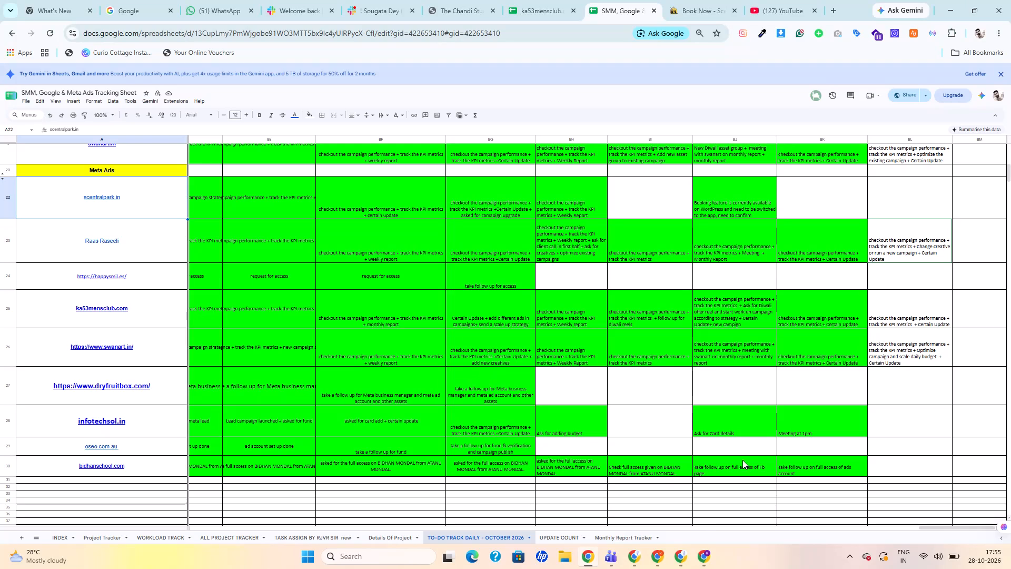
Switch to Meta Ads Manager and choose the Raas Raseeli business portfolio for changing the ad account from Swanart.
{"action": "left_click", "coordinate": [658, 560]}
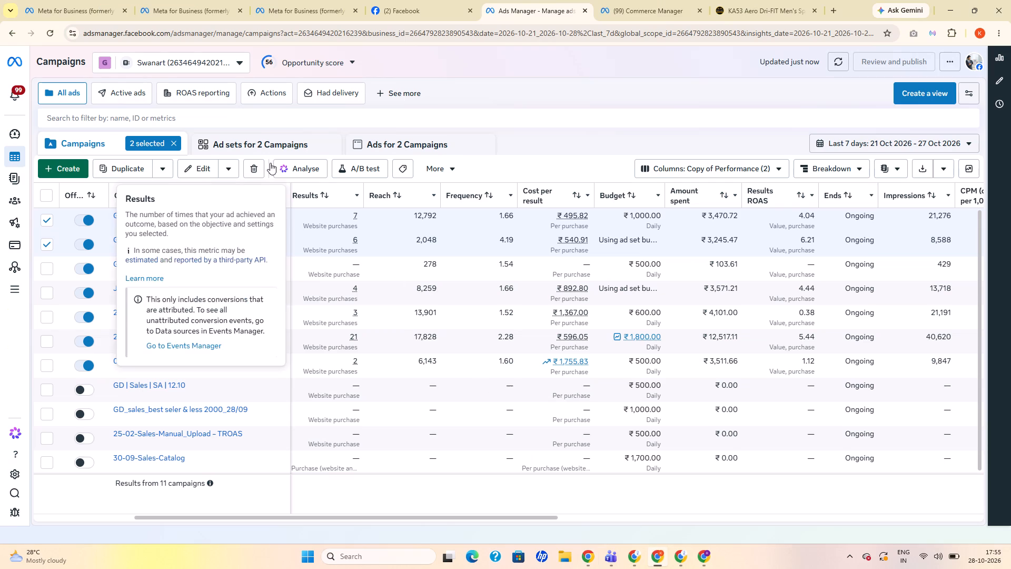
{"action": "left_click", "coordinate": [233, 62]}
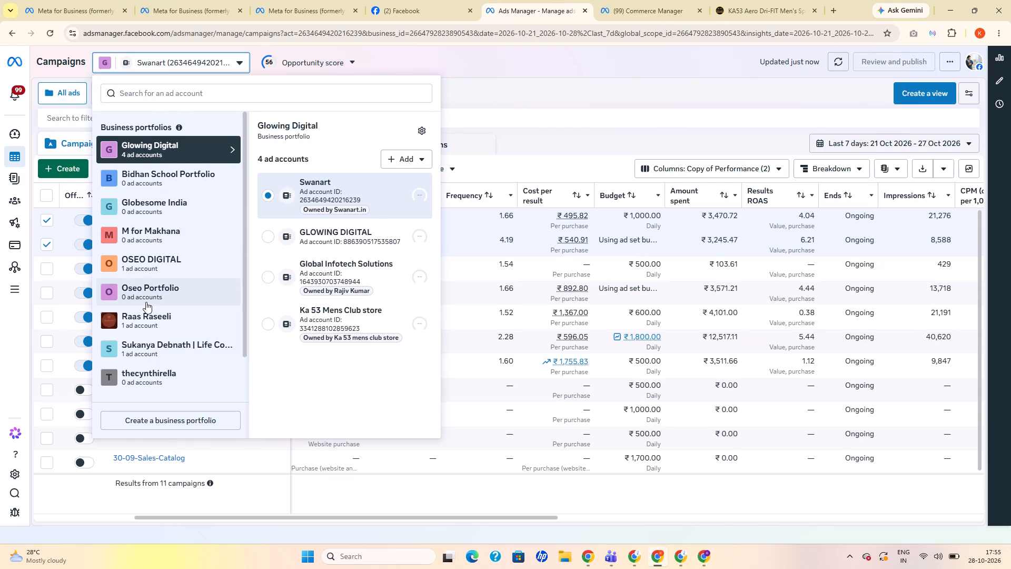
{"action": "scroll", "coordinate": [146, 302], "scroll_direction": "down", "scroll_amount": 1}
{"action": "left_click", "coordinate": [162, 305]}
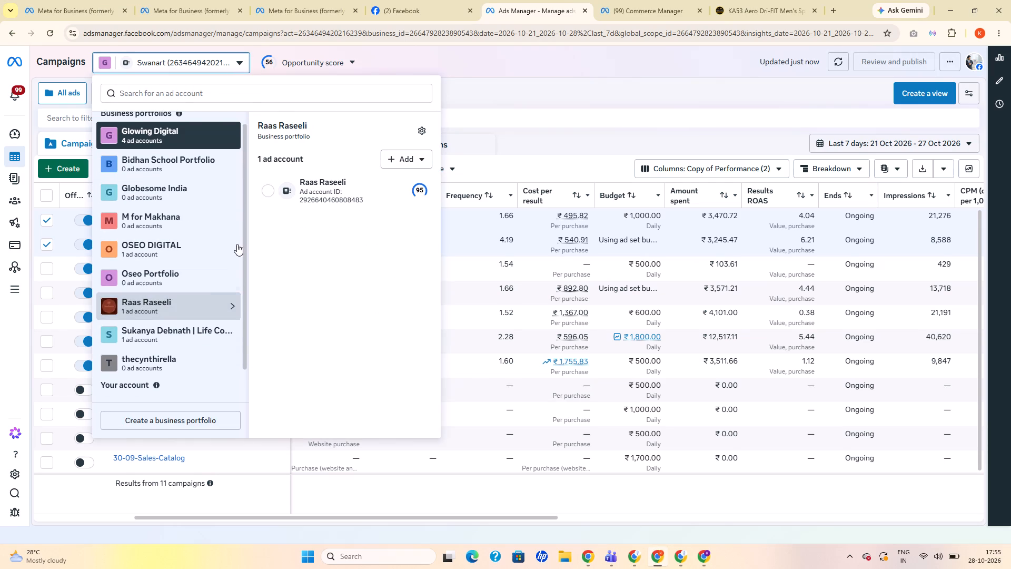
Switch to the Raas Raseeli ad account and set the campaign reporting period to Last 7 days.
{"action": "left_click", "coordinate": [329, 193]}
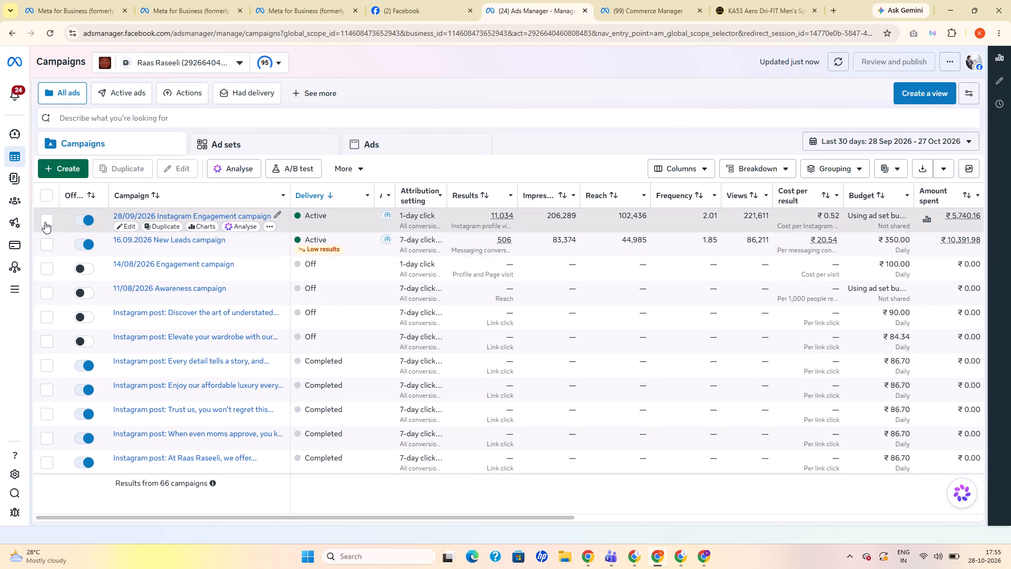
{"action": "left_click", "coordinate": [894, 138]}
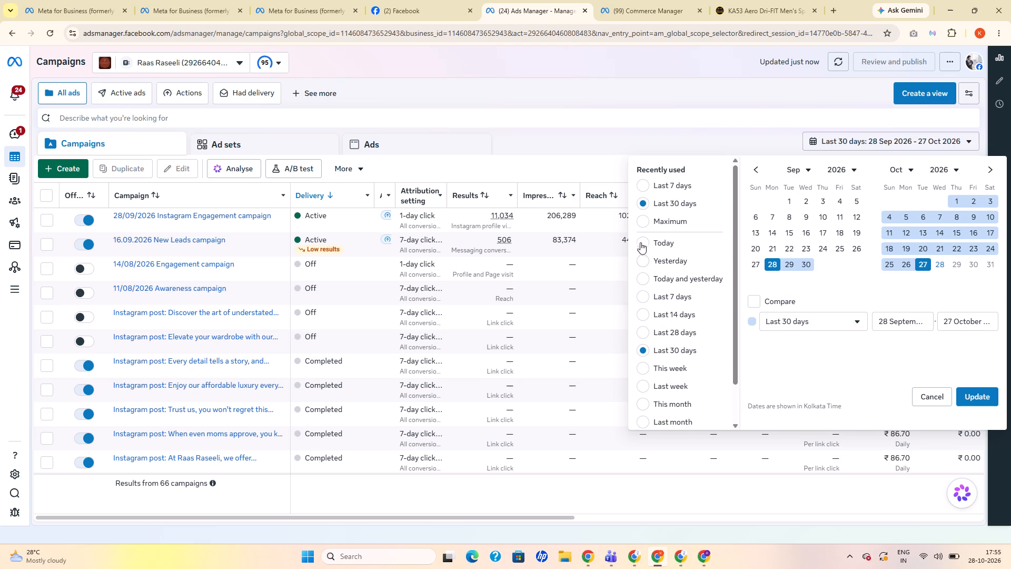
{"action": "left_click", "coordinate": [645, 185]}
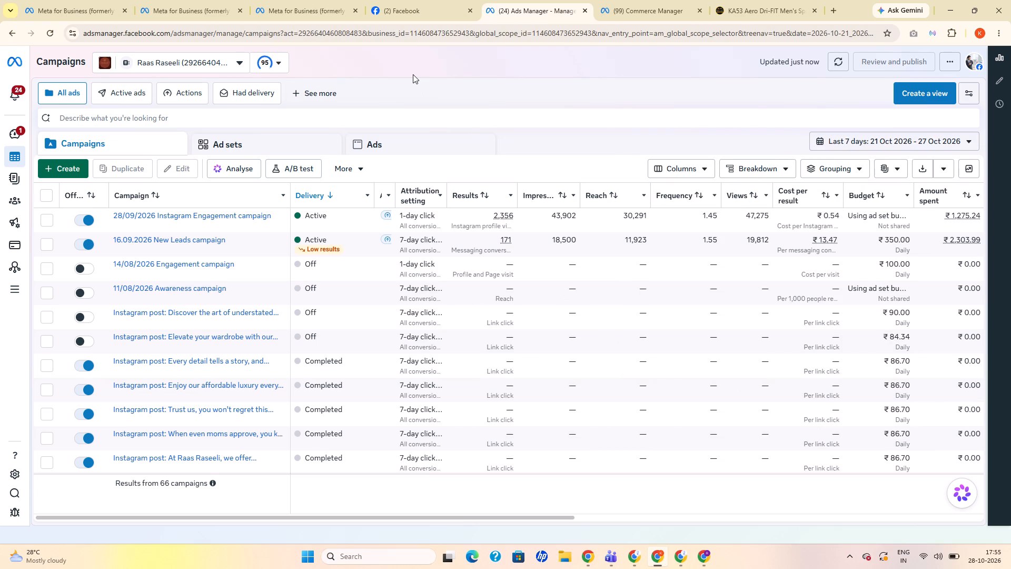
Select the 28/09/2026 Instagram Engagement and 16.09.2026 New Leads campaigns and examine their ad sets, ads and performance columns.
{"action": "left_click", "coordinate": [47, 218]}
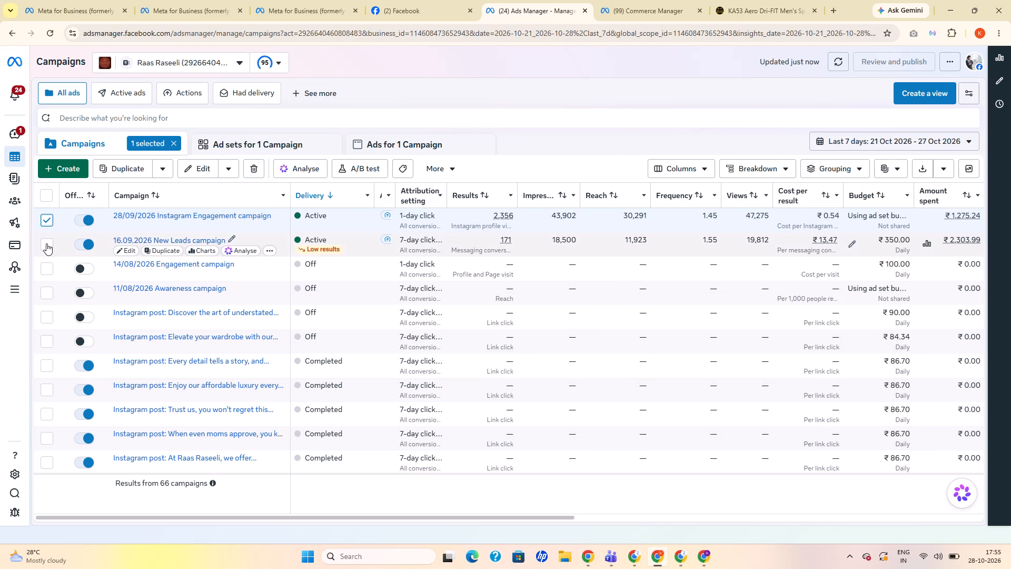
{"action": "left_click", "coordinate": [46, 246]}
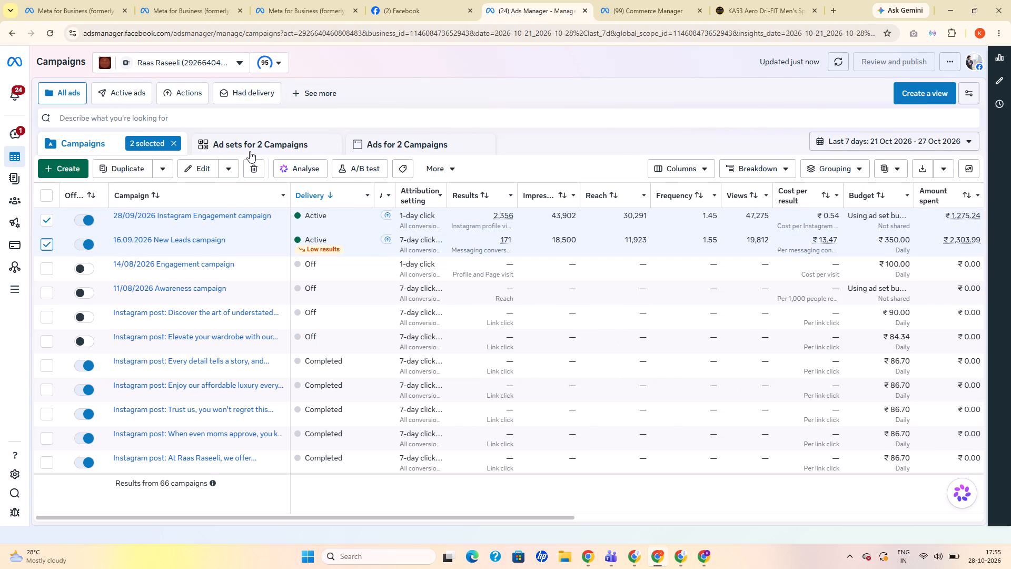
{"action": "left_click", "coordinate": [267, 143]}
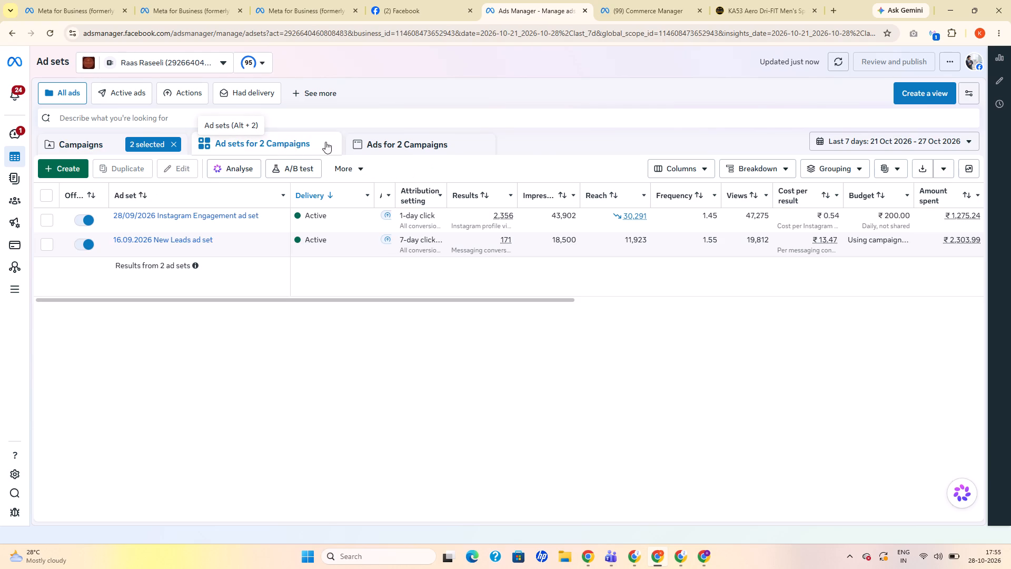
{"action": "left_click", "coordinate": [404, 141]}
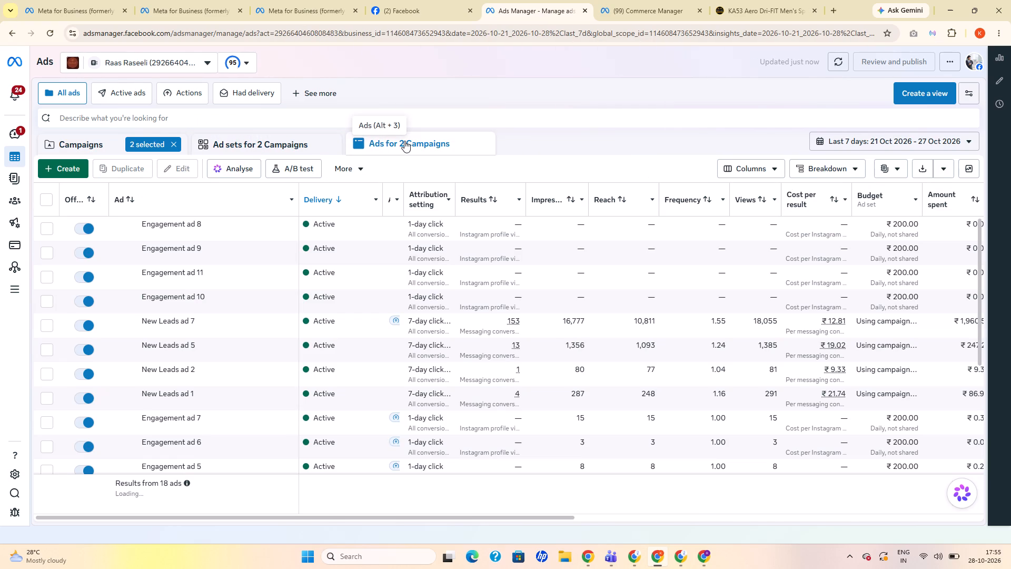
{"action": "left_click", "coordinate": [288, 141]}
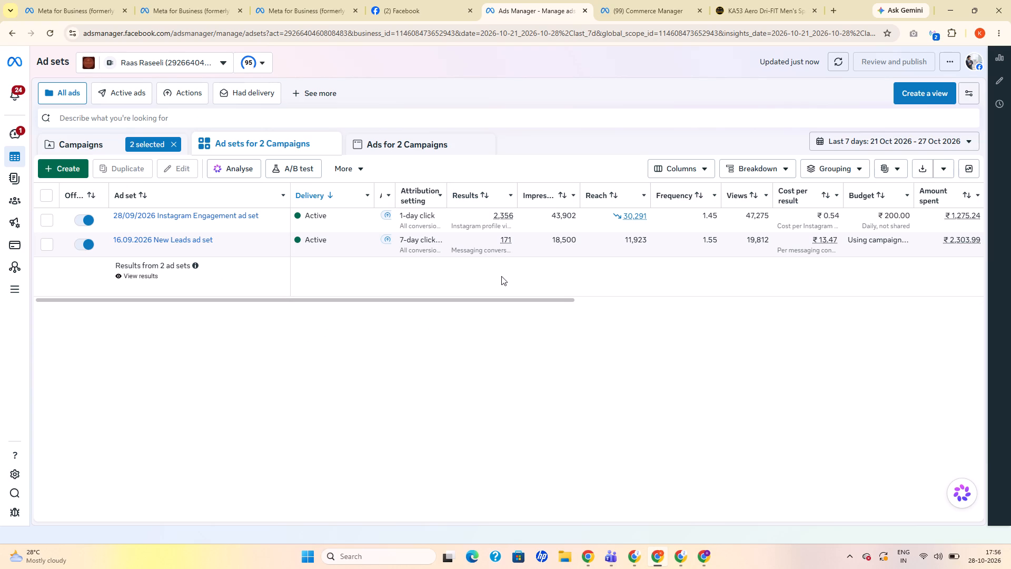
{"action": "left_click", "coordinate": [96, 141]}
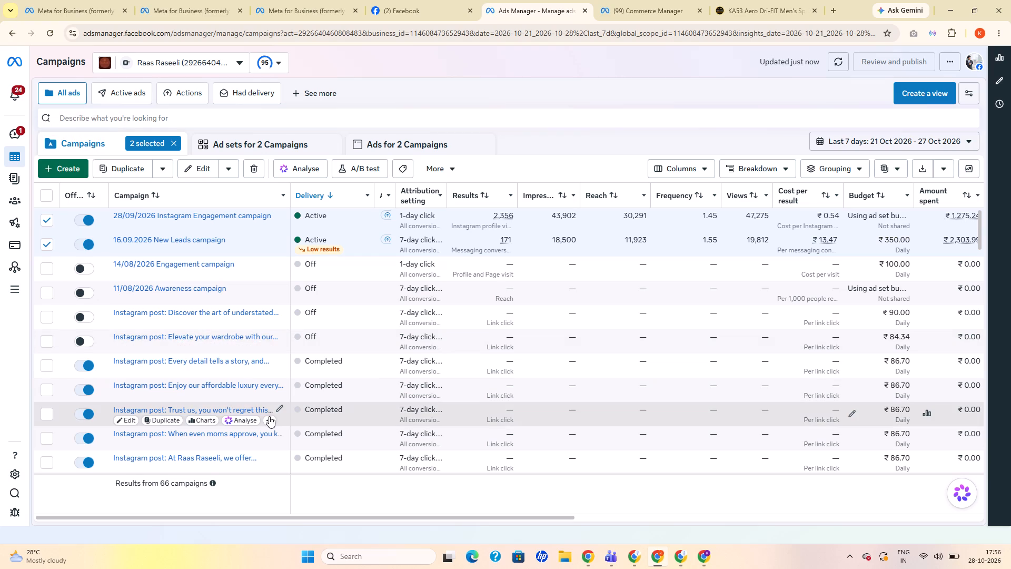
{"action": "scroll", "coordinate": [419, 336], "scroll_direction": "left", "scroll_amount": 3}
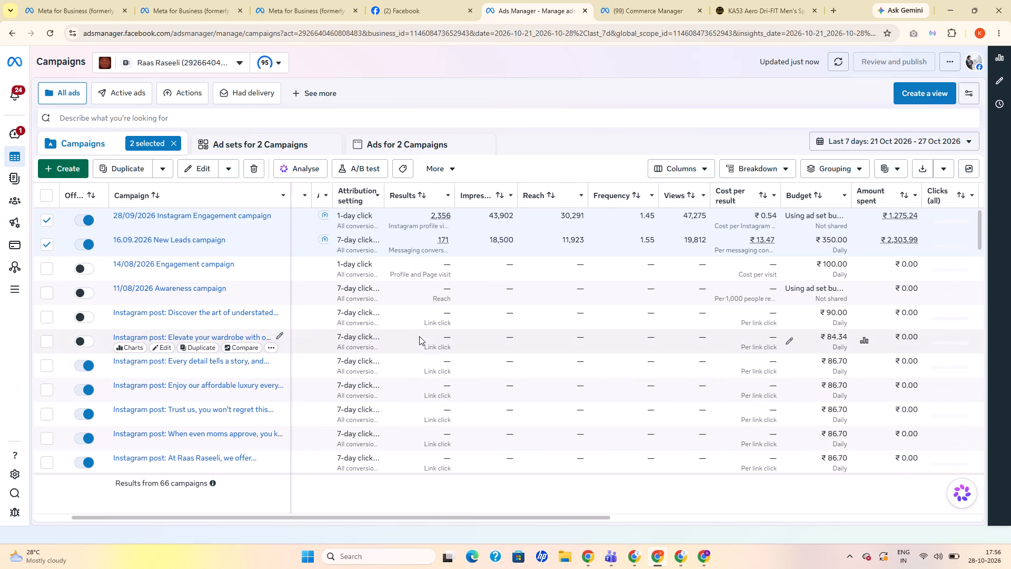
{"action": "scroll", "coordinate": [419, 336], "scroll_direction": "left", "scroll_amount": 3}
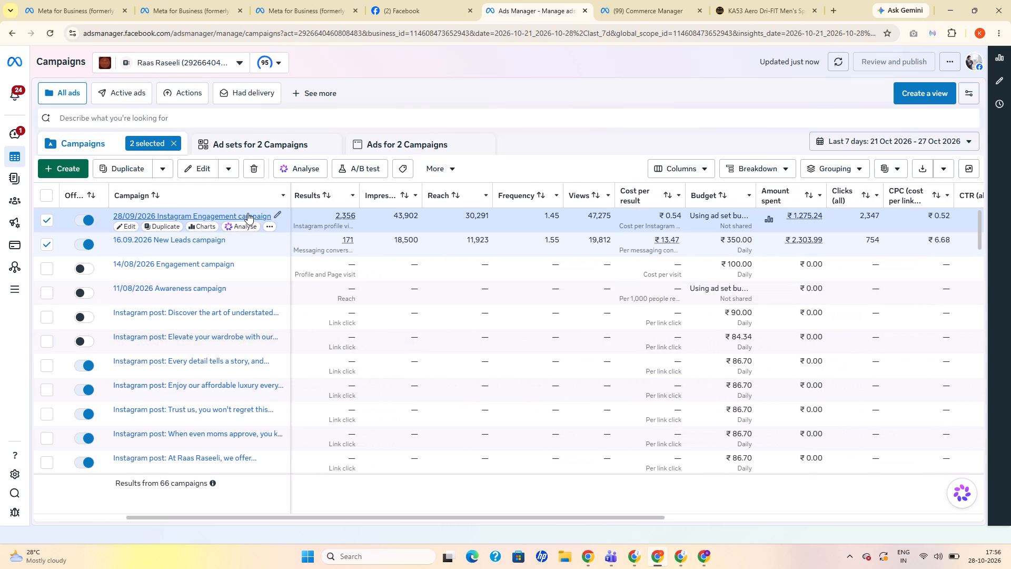
Open the performance charts of the 28/09/2026 Instagram Engagement campaign and view the Cost per result trend.
{"action": "left_click", "coordinate": [130, 223]}
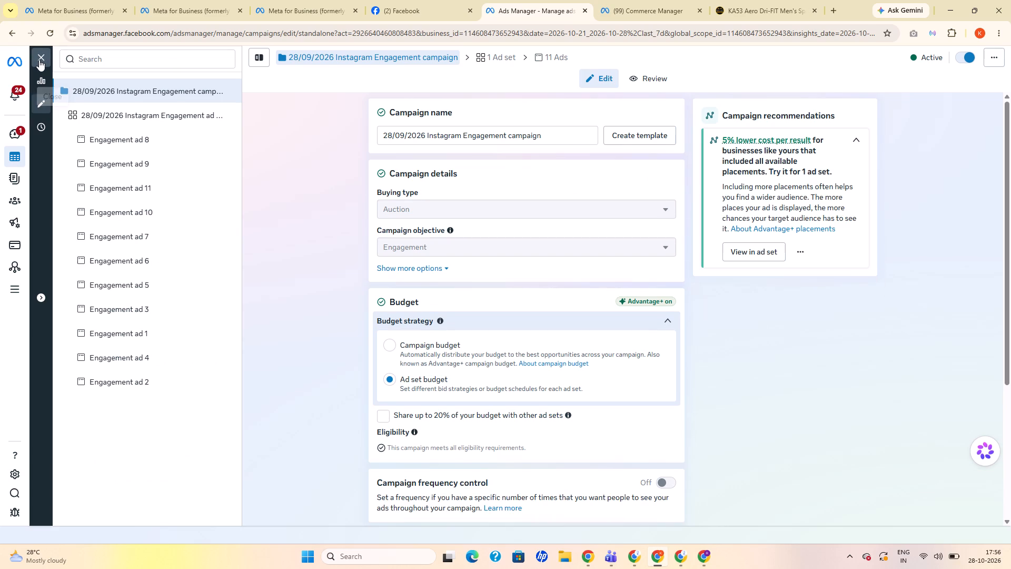
{"action": "left_click", "coordinate": [39, 60]}
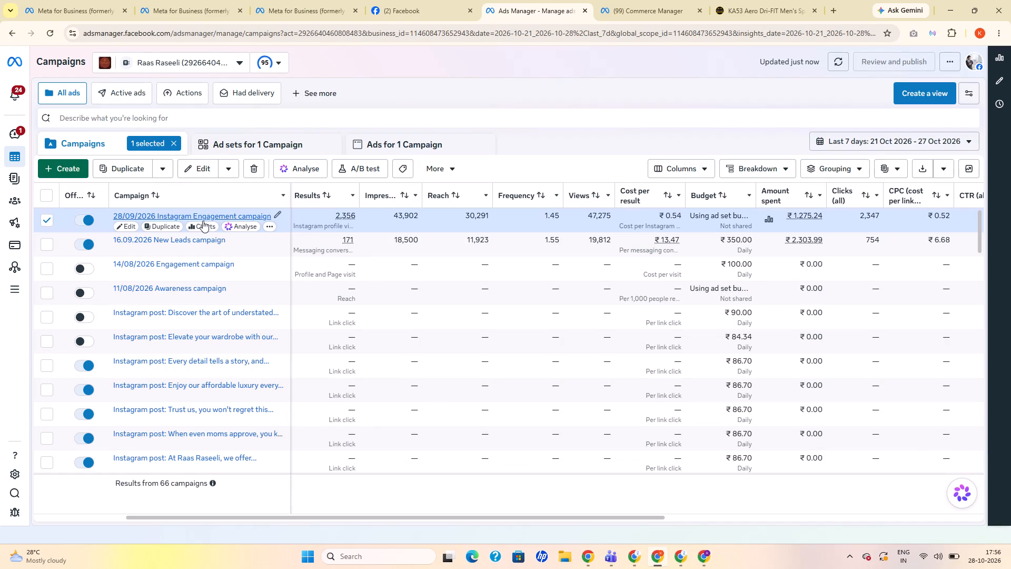
{"action": "left_click", "coordinate": [203, 225]}
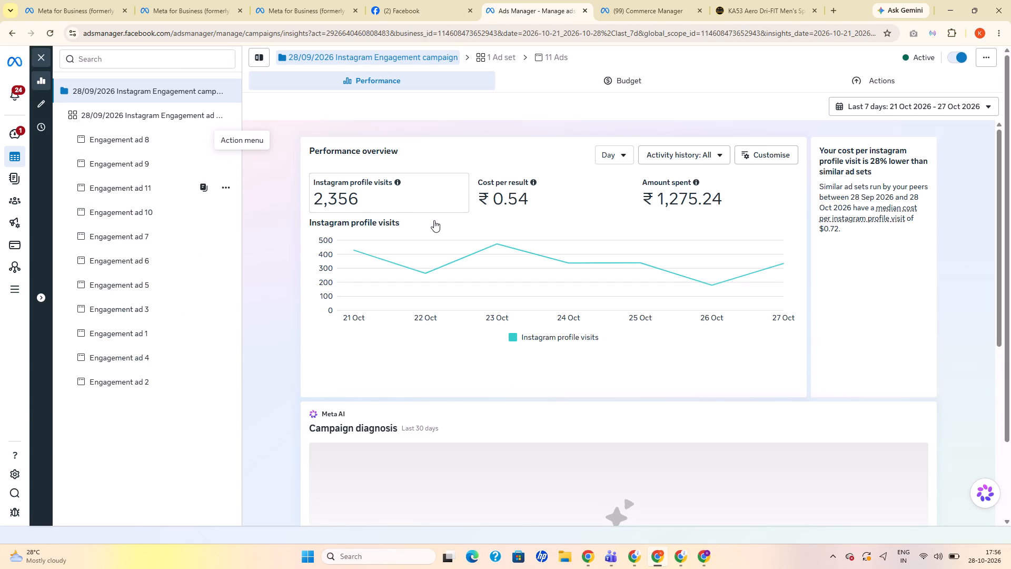
{"action": "left_click", "coordinate": [560, 197]}
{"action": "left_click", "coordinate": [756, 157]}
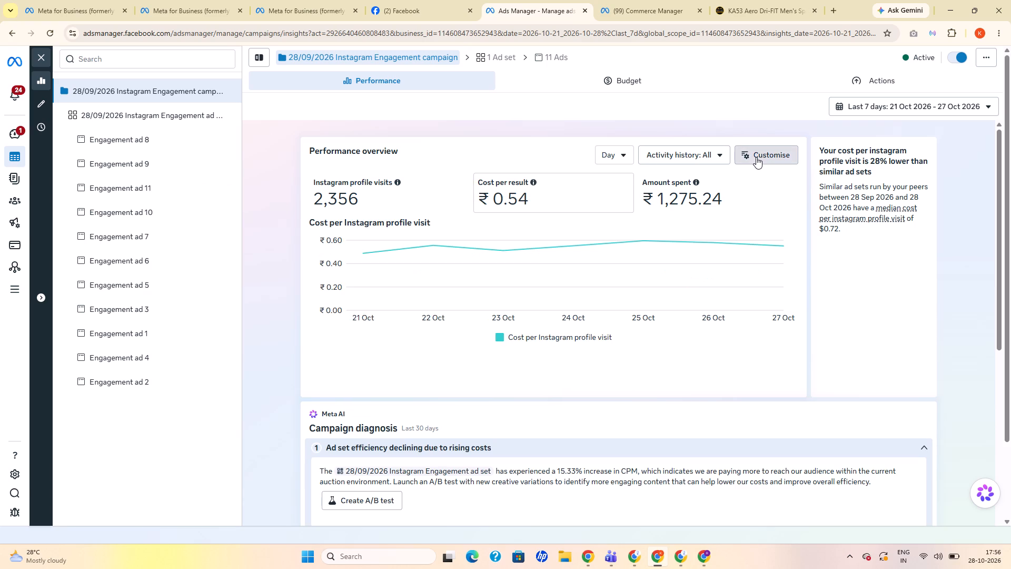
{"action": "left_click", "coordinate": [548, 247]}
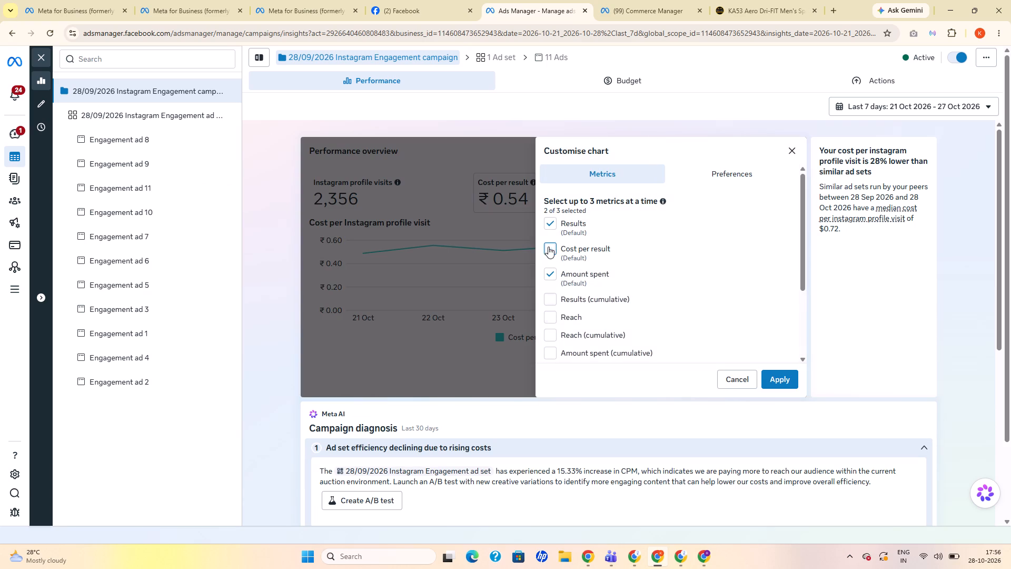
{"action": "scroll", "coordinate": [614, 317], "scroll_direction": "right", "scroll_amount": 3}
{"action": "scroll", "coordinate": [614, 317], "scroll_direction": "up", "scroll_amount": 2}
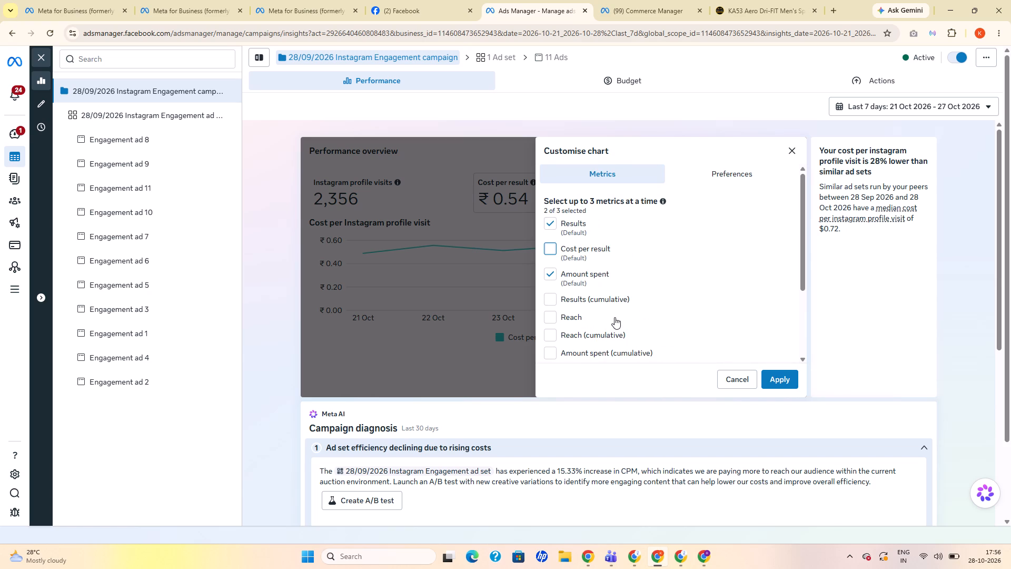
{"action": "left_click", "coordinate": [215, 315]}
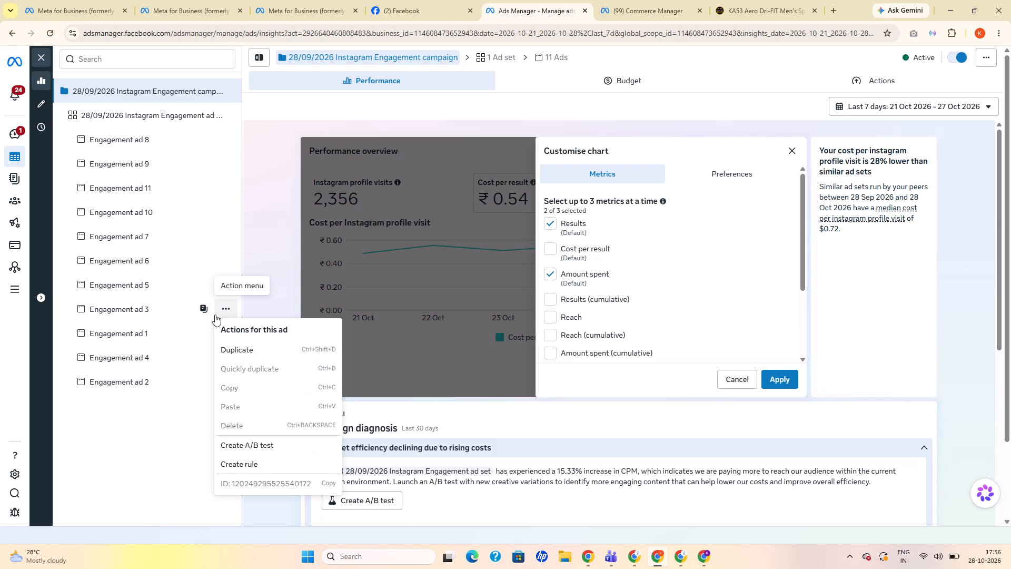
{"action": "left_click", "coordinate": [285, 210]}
Open the 28/09/2026 Instagram Engagement ad set's performance overview and copy a screenshot of its whole metrics and chart section.
{"action": "left_click", "coordinate": [170, 112]}
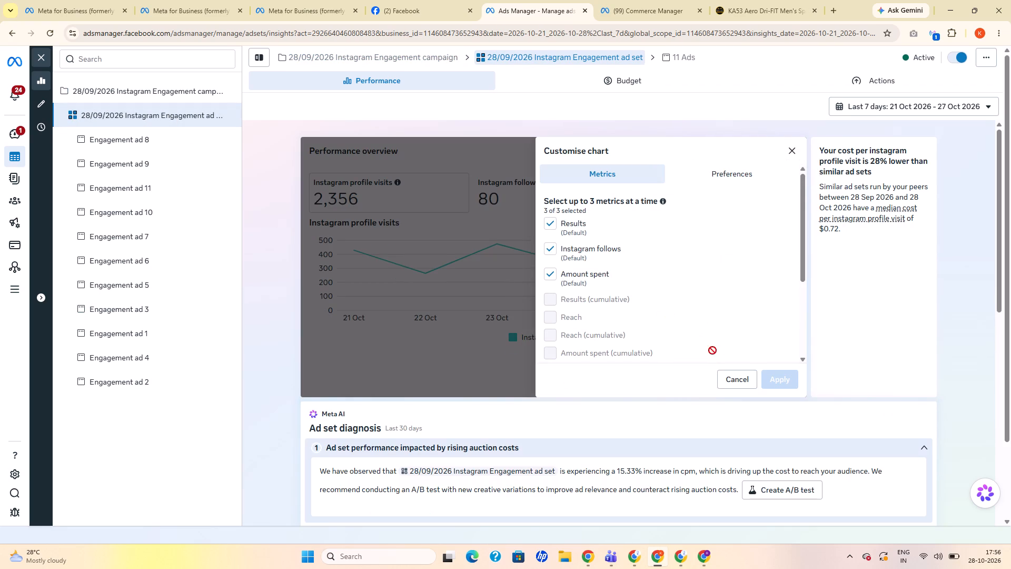
{"action": "left_click", "coordinate": [739, 380]}
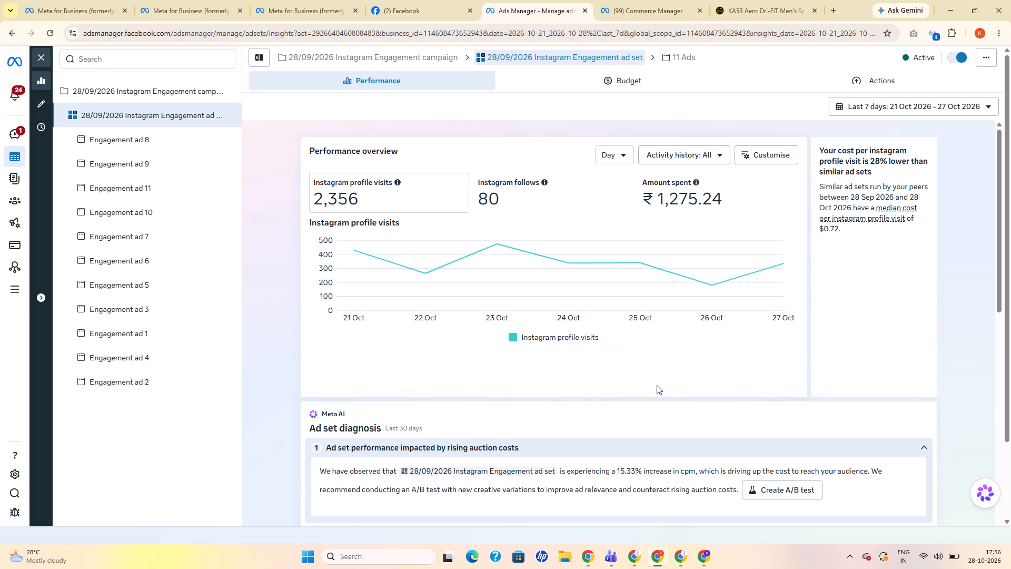
{"action": "scroll", "coordinate": [657, 385], "scroll_direction": "up", "scroll_amount": 1}
{"action": "key", "text": "Print"}
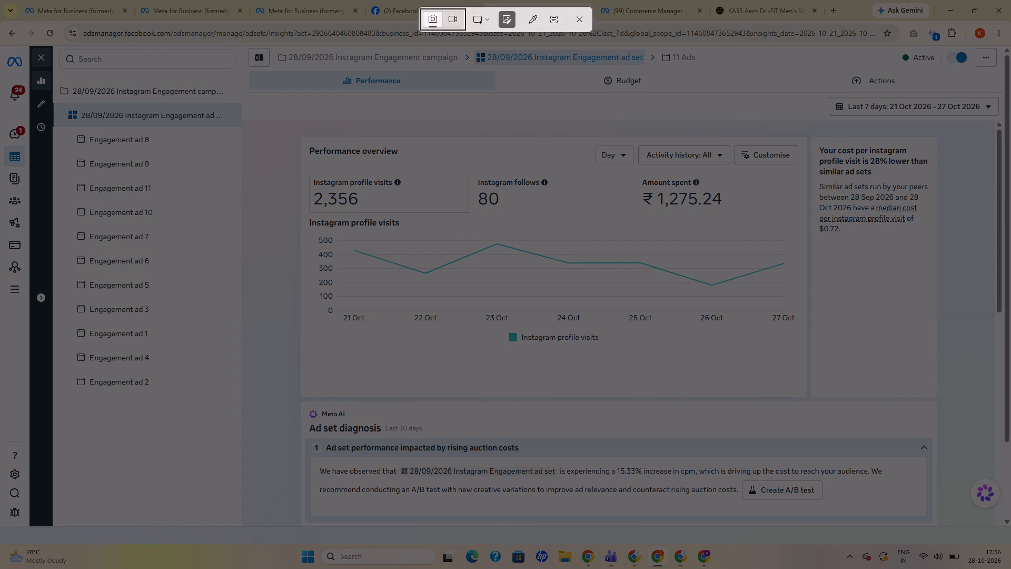
{"action": "left_click_drag", "start_coordinate": [293, 121], "coordinate": [731, 382]}
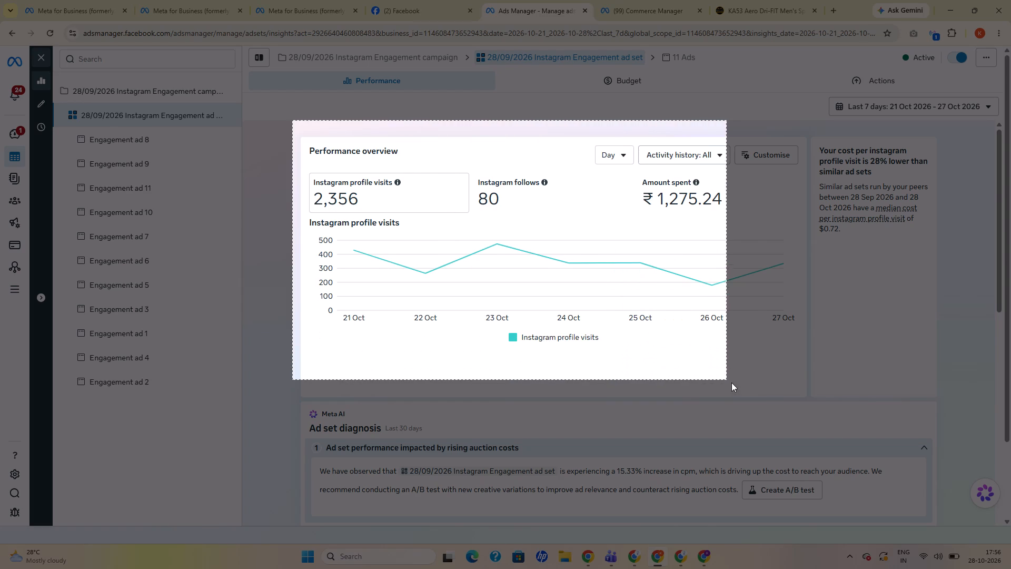
{"action": "left_click_drag", "start_coordinate": [731, 382], "coordinate": [814, 394]}
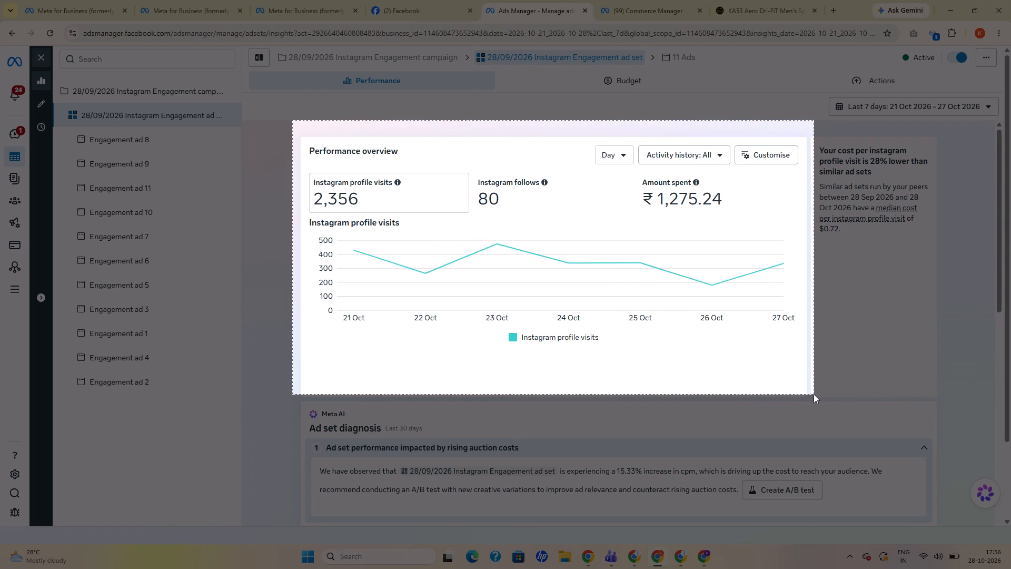
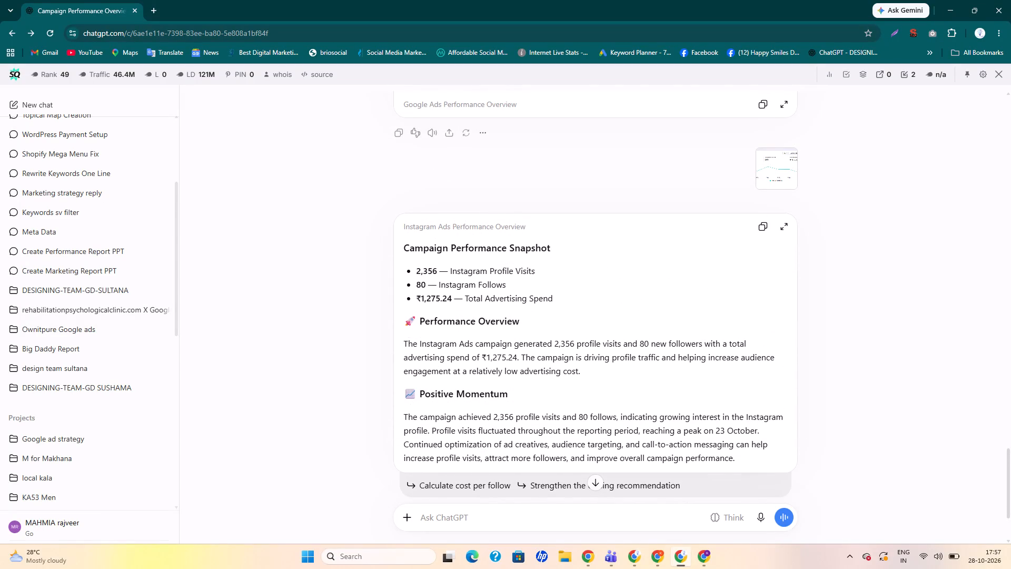
Copy the Instagram Ads performance overview text from the Campaign Performance Snapshot heading through the end of the Positive Momentum paragraph.
{"action": "left_click_drag", "start_coordinate": [404, 249], "coordinate": [596, 403]}
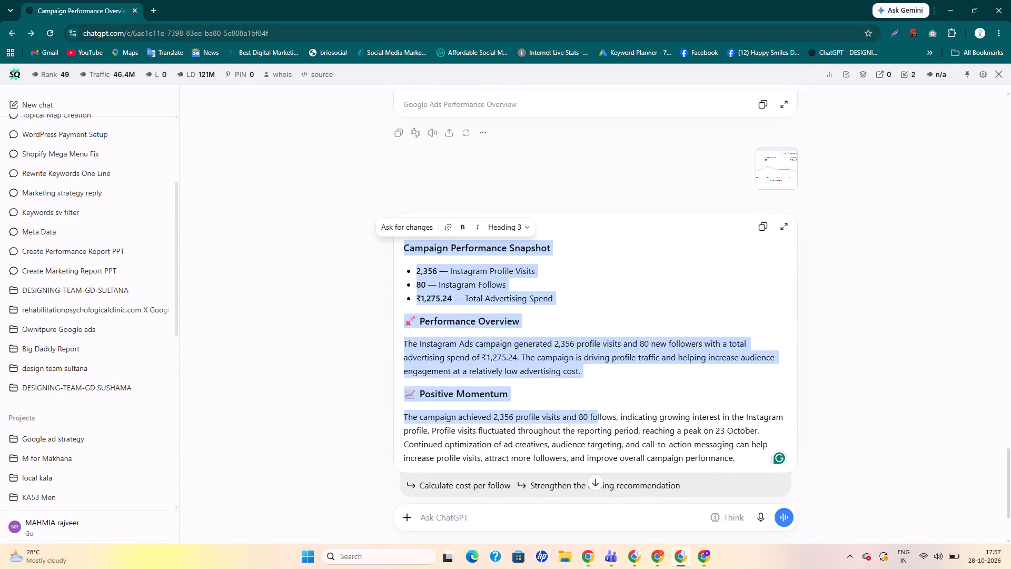
{"action": "left_click_drag", "start_coordinate": [596, 403], "coordinate": [750, 456]}
{"action": "key", "text": "ctrl+c"}
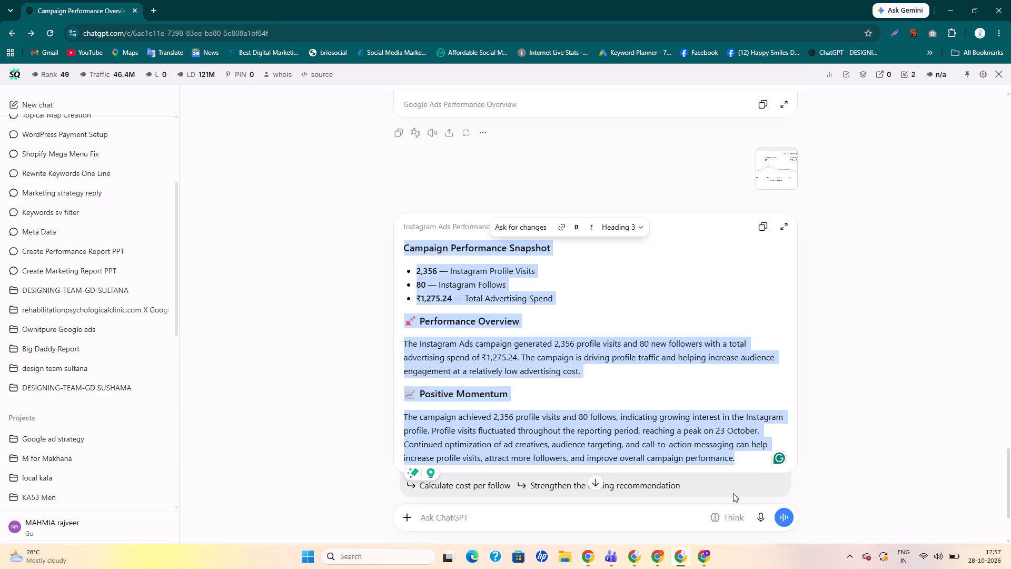